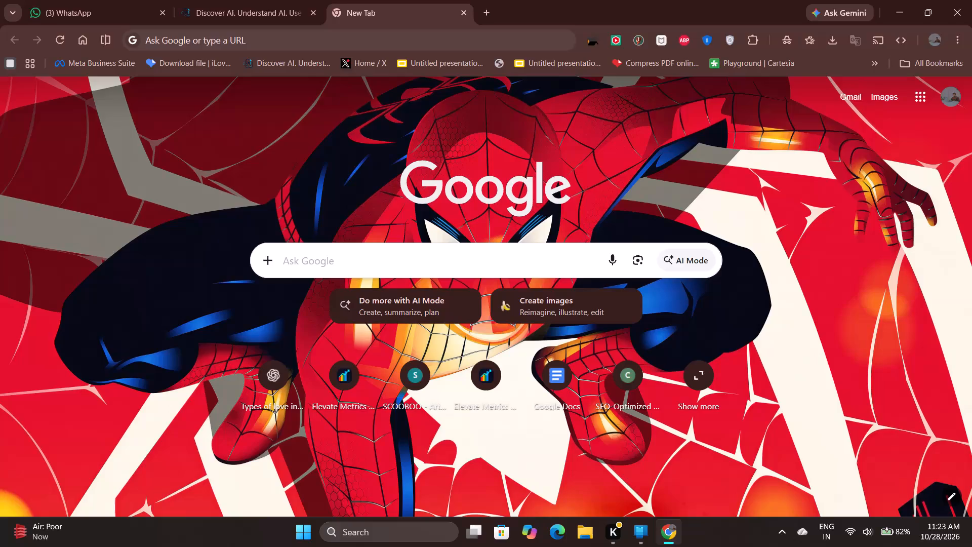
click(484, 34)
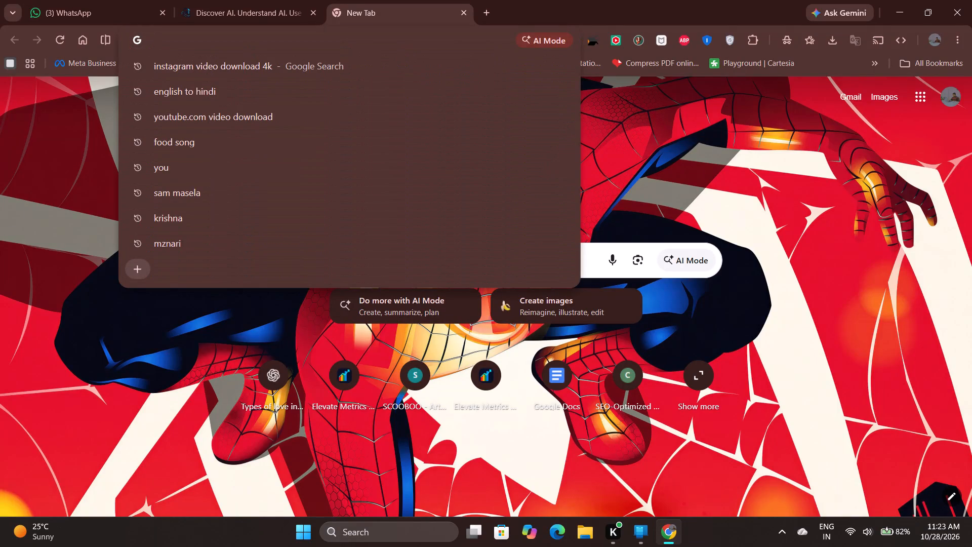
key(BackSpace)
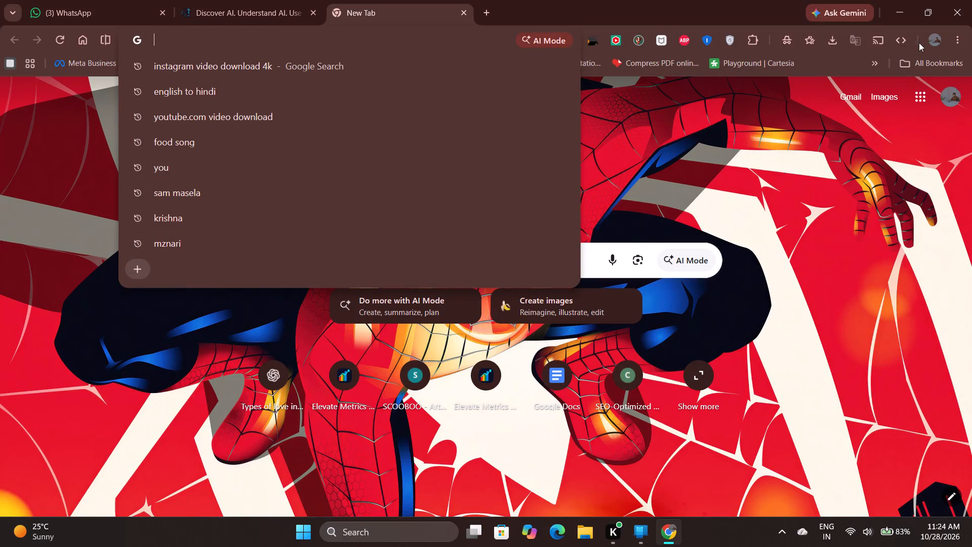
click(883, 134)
Switch to the Artificial Intelligence Files browser profile.
click(934, 40)
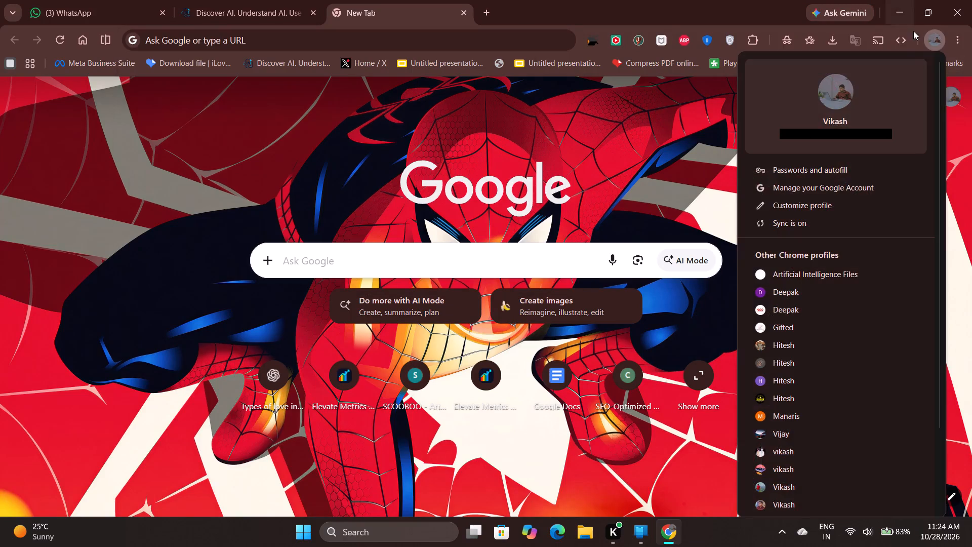
click(851, 276)
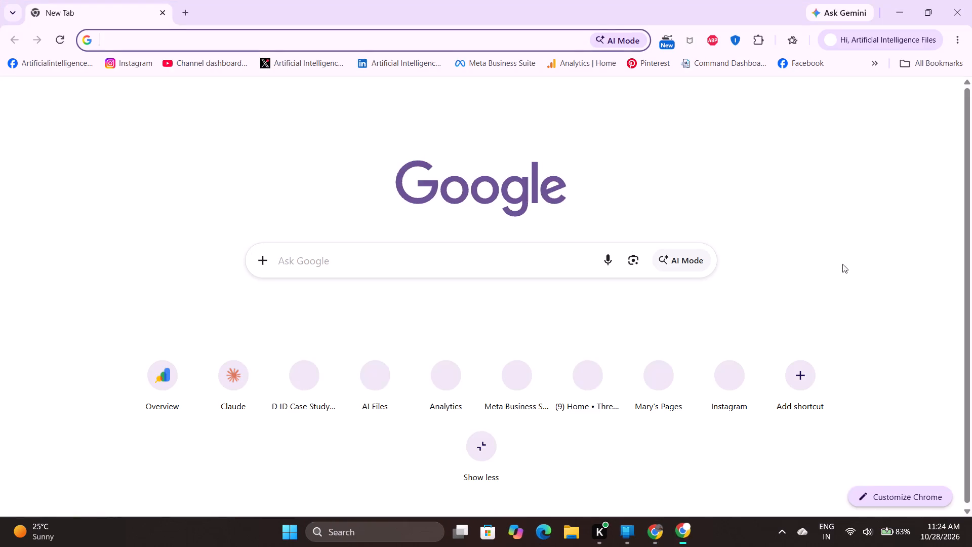
Open the search results performance report for artificialintelligencefiles.com in Google Search Console, keeping a spare new tab alongside.
click(161, 372)
click(180, 5)
click(121, 0)
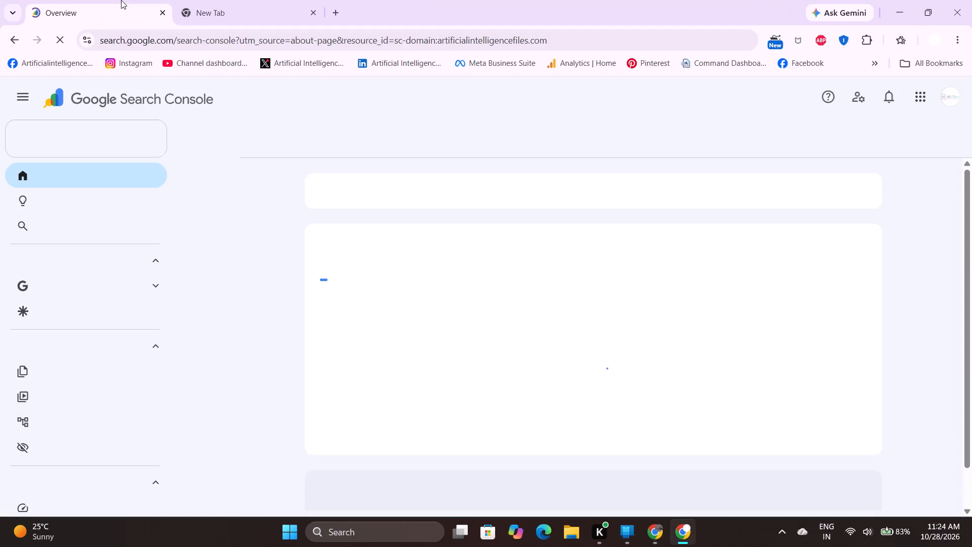
click(43, 284)
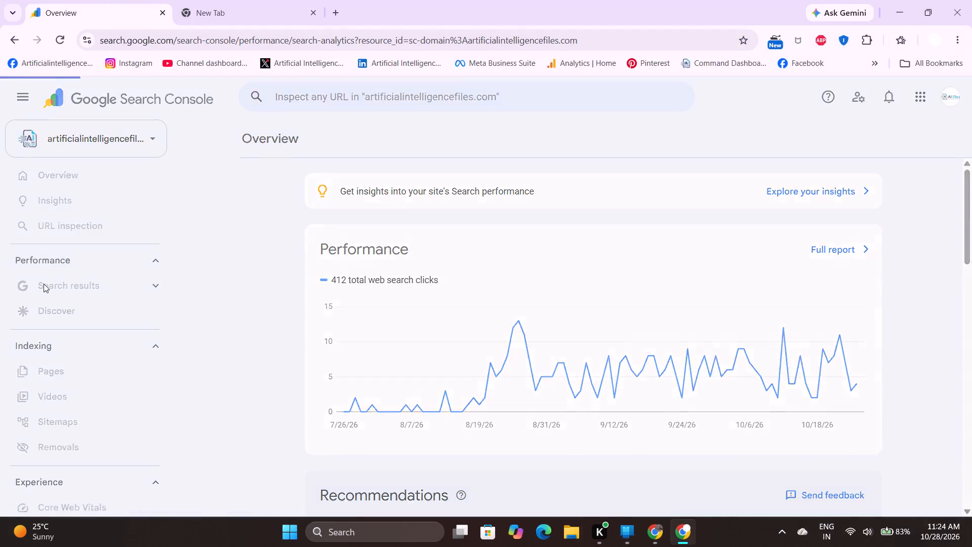
Examine the site's search performance over 24 hours and 7 days, then its top queries for the last 24 hours.
click(277, 176)
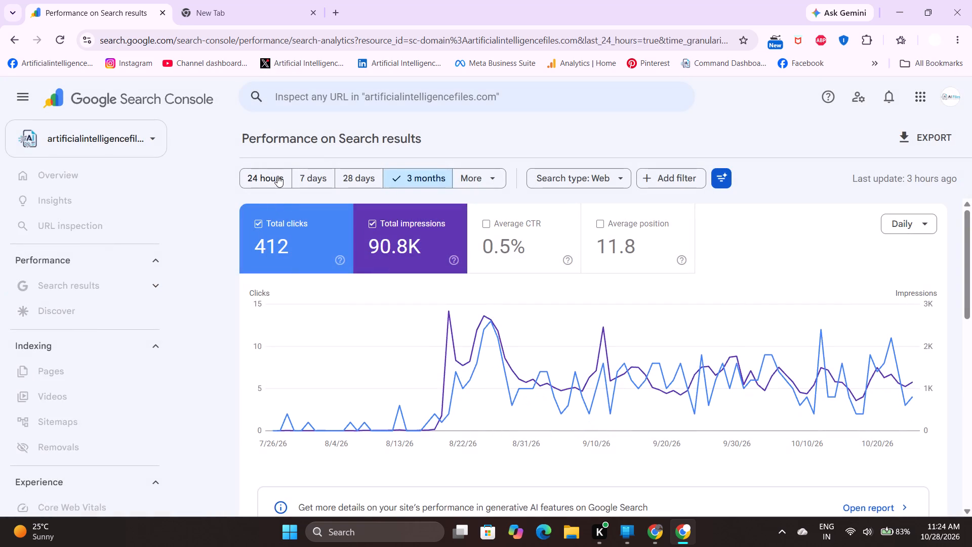
click(329, 177)
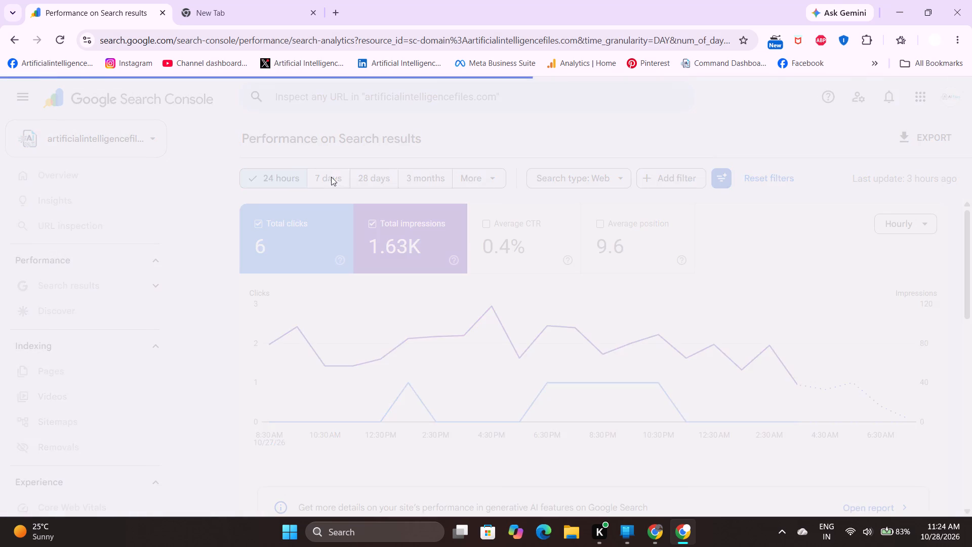
click(383, 176)
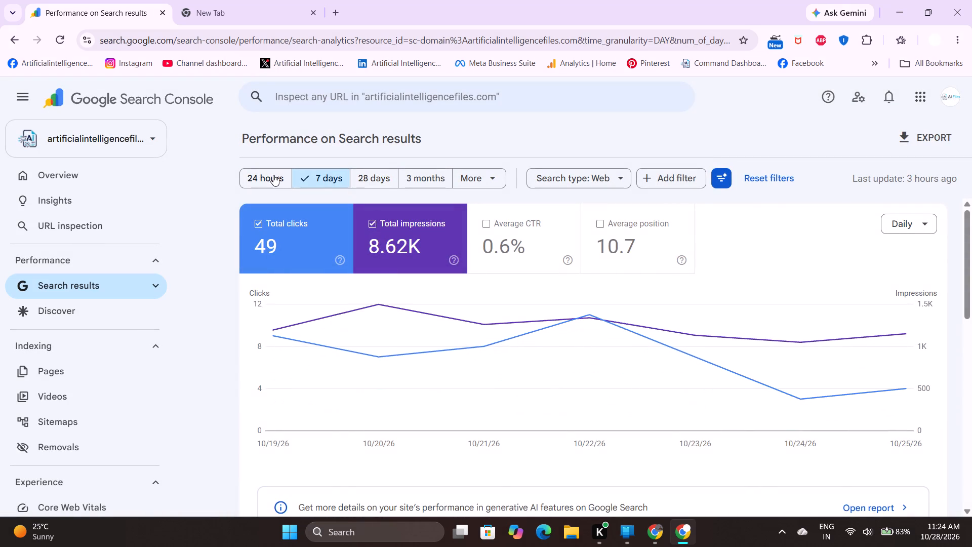
click(397, 177)
click(361, 175)
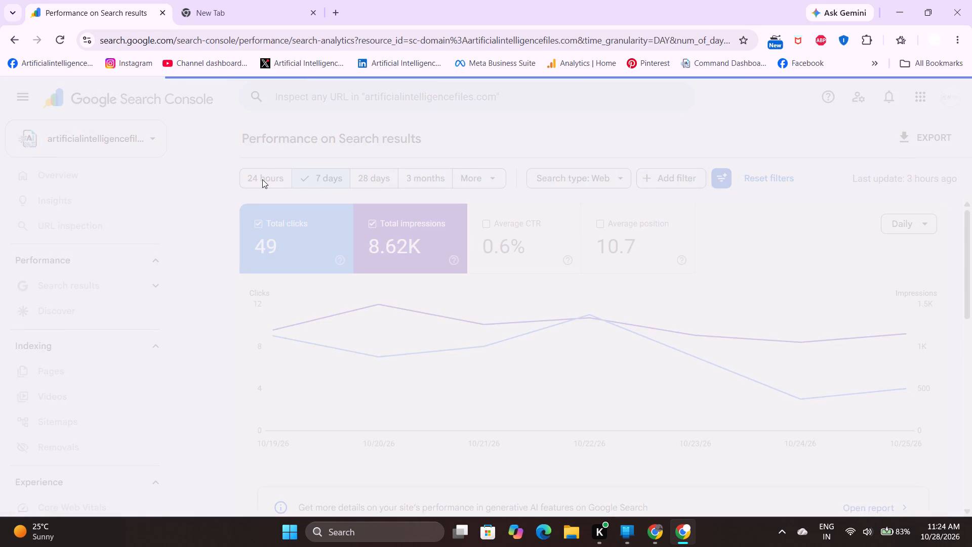
click(262, 179)
scroll(540, 324, down, 5)
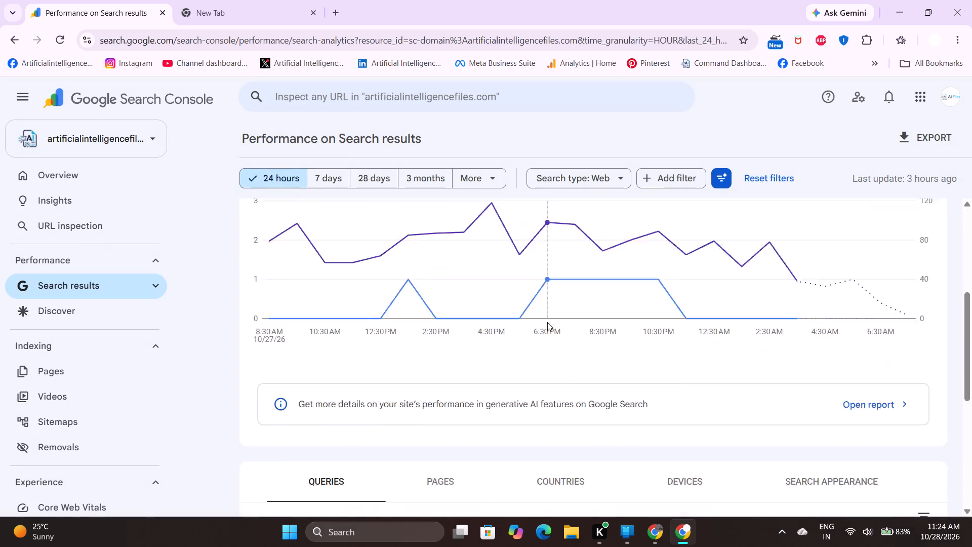
click(680, 221)
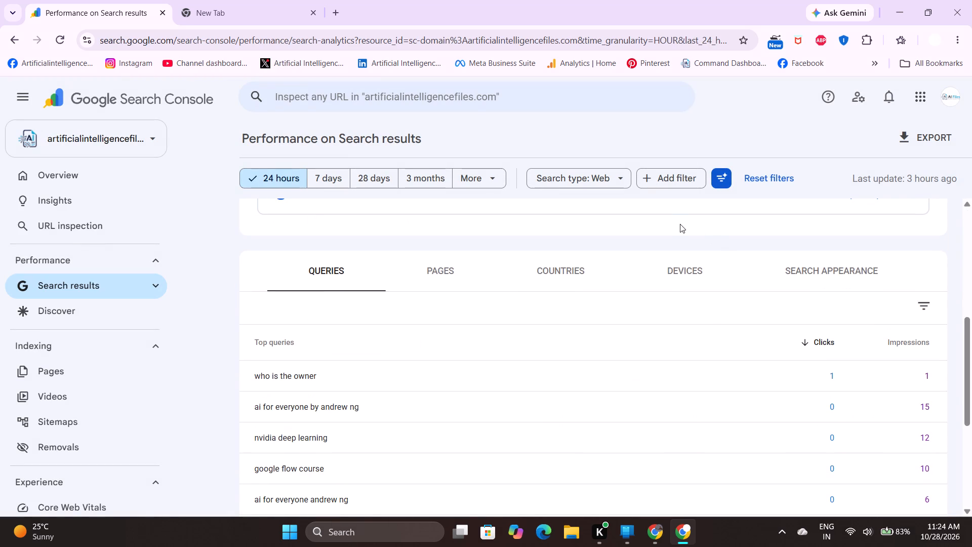
Switch back to the browser window of the first profile, with the WhatsApp and AI Files tabs.
key(alt+Tab)
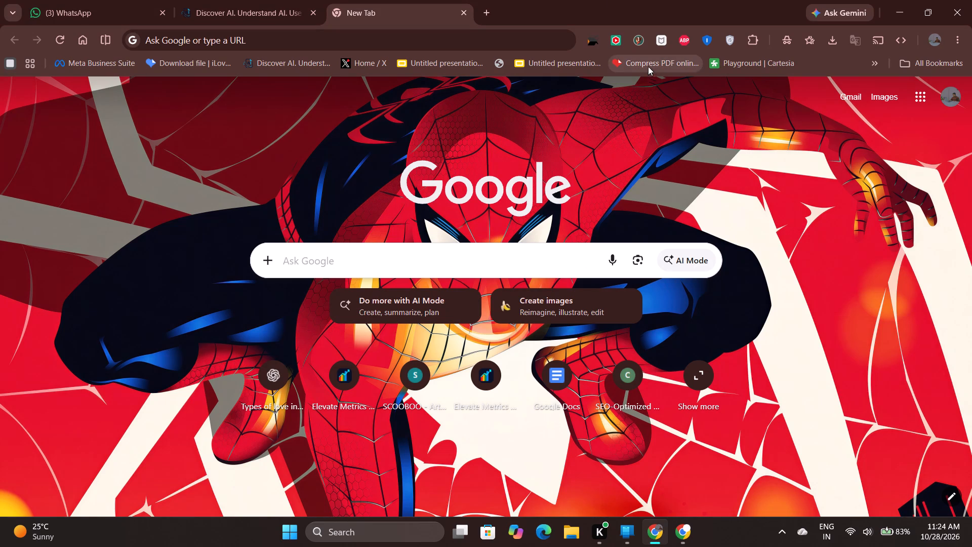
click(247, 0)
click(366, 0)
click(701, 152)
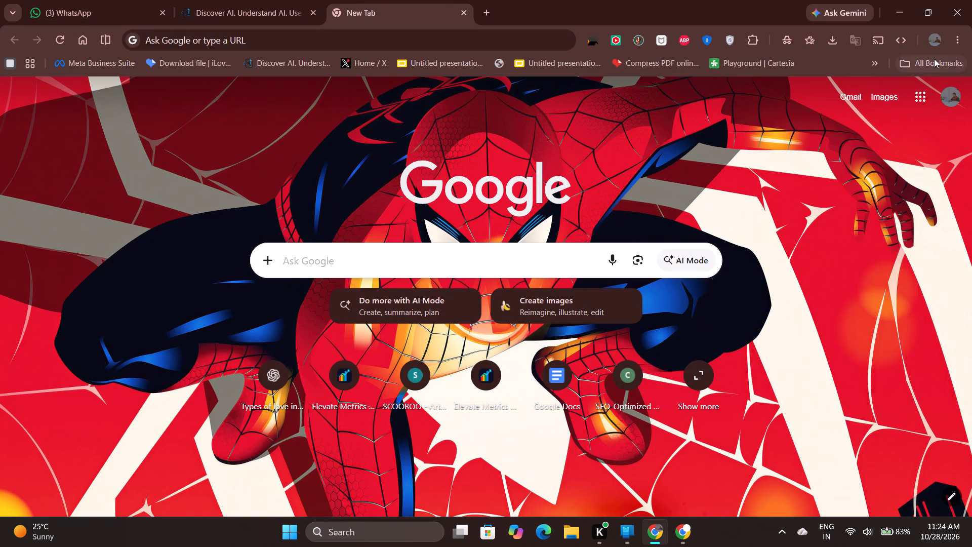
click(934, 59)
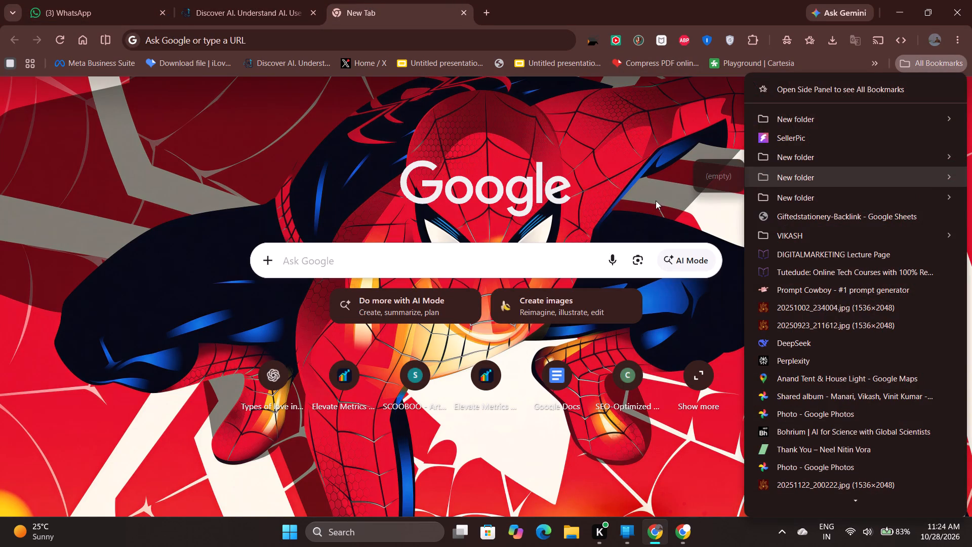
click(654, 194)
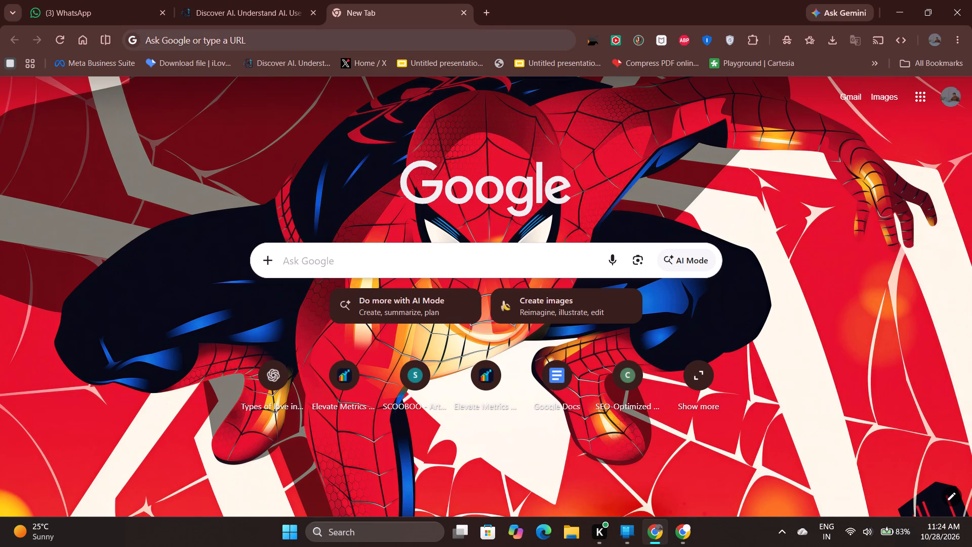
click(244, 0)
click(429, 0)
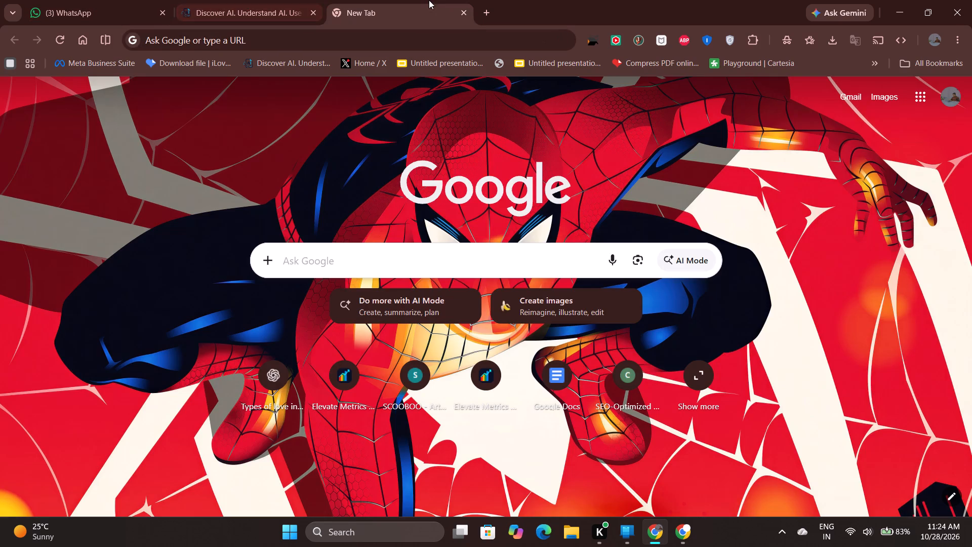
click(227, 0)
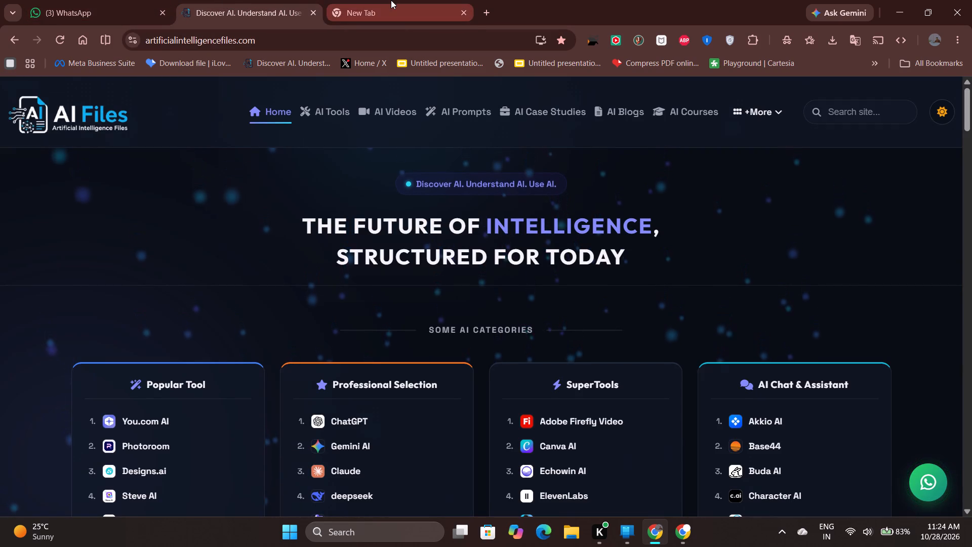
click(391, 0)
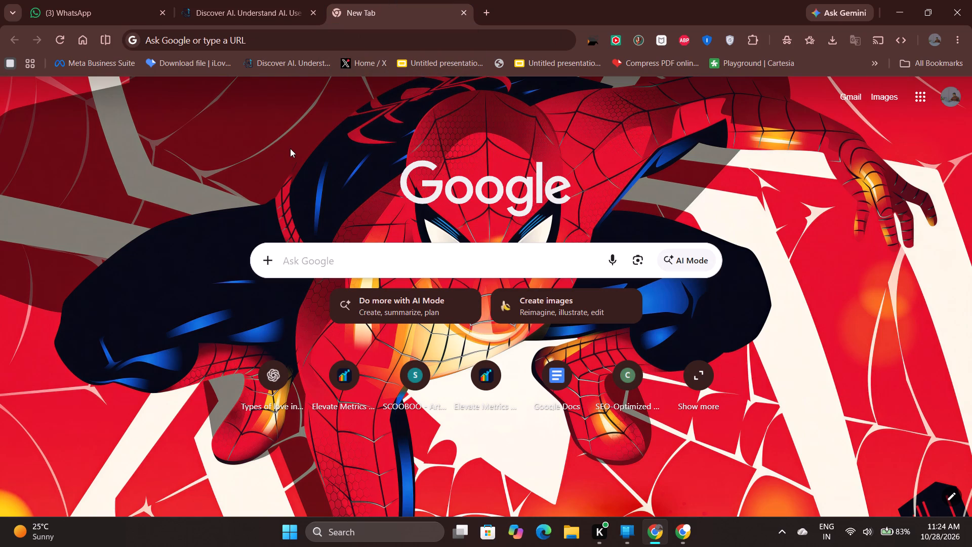
Open the bookmarked Meta Business Suite Planner and keep an empty new tab beside it.
click(74, 53)
click(77, 58)
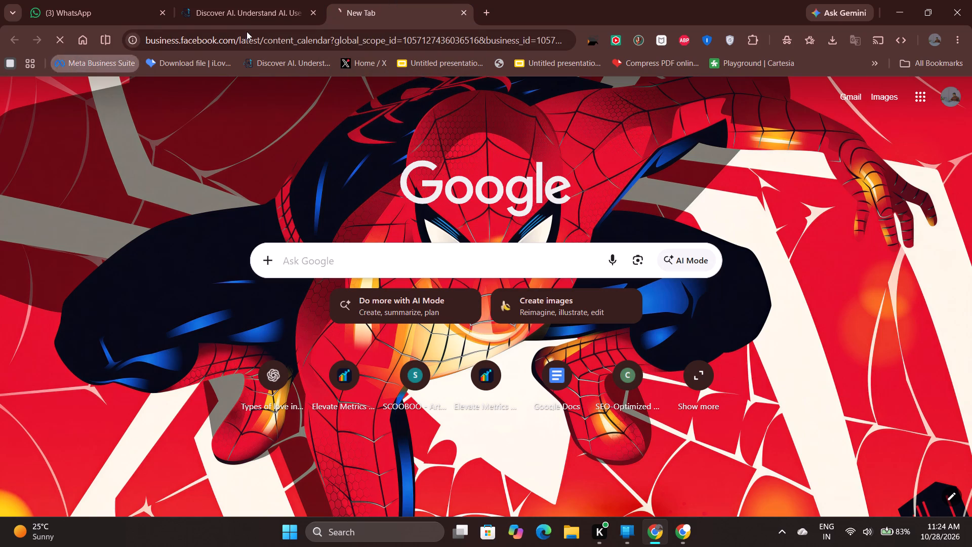
click(484, 10)
click(383, 6)
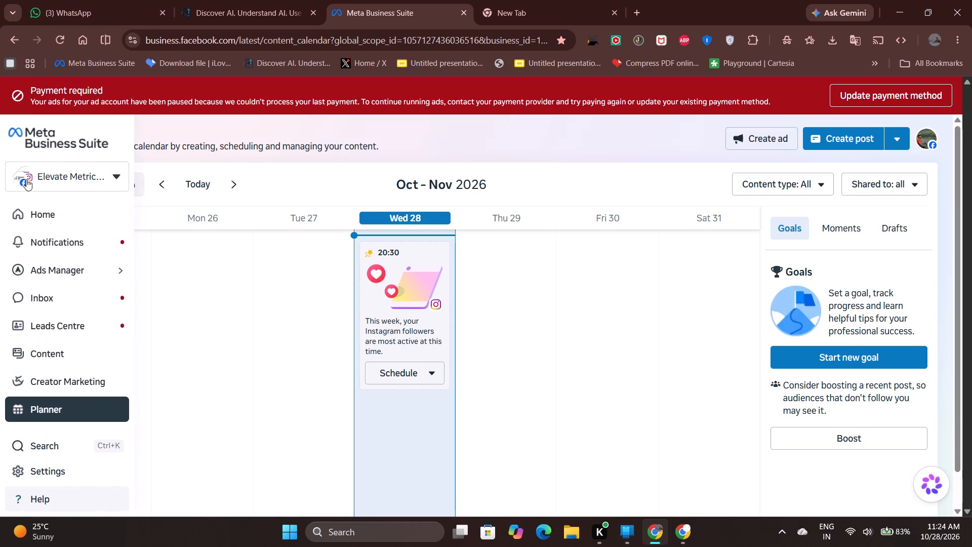
Switch the Planner from Elevate Metrics Digital to the Sam Masale business portfolio.
click(79, 172)
scroll(80, 329, down, 3)
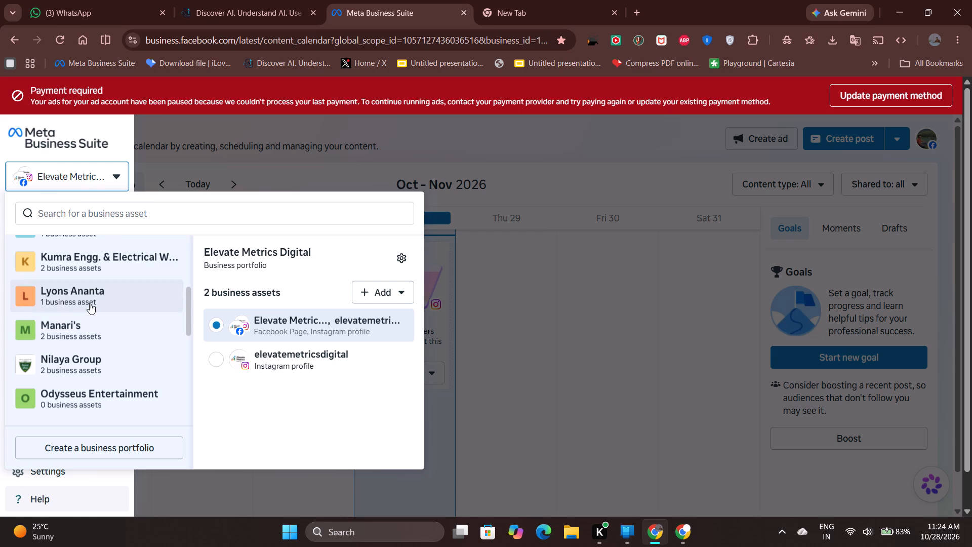
click(90, 322)
scroll(20, 351, down, 1)
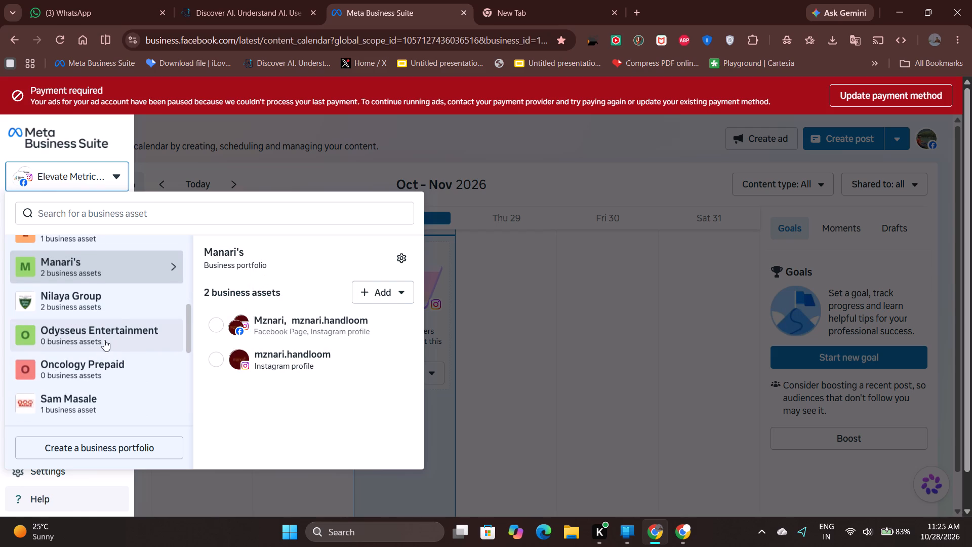
scroll(106, 353, down, 1)
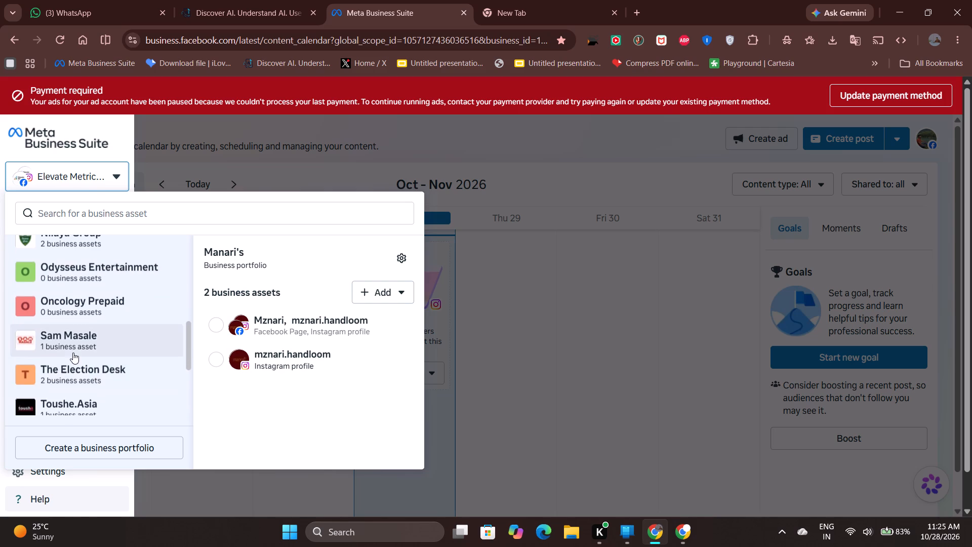
Find the Sam Masale business portfolio among the business assets and switch the Planner to its only asset.
scroll(73, 353, down, 3)
scroll(77, 358, up, 7)
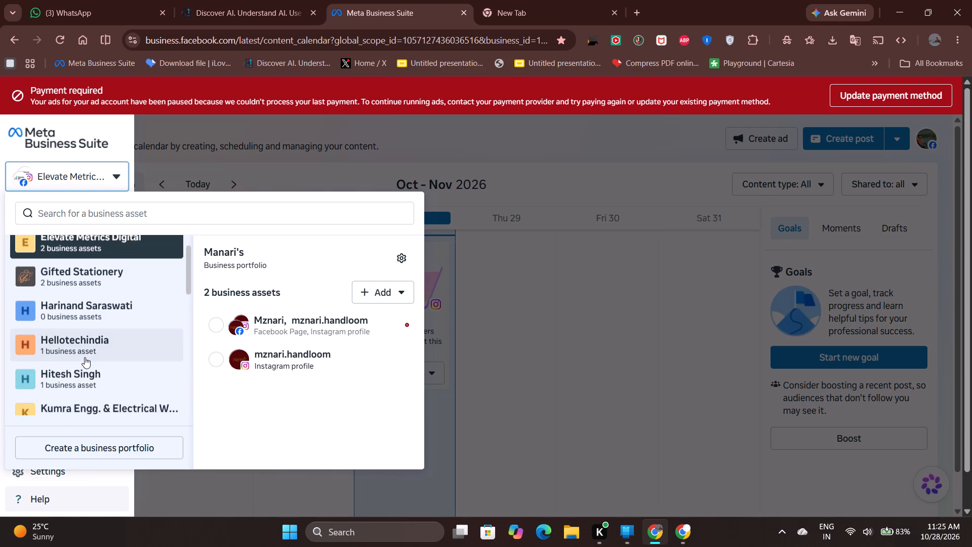
scroll(85, 357, up, 2)
scroll(99, 308, down, 5)
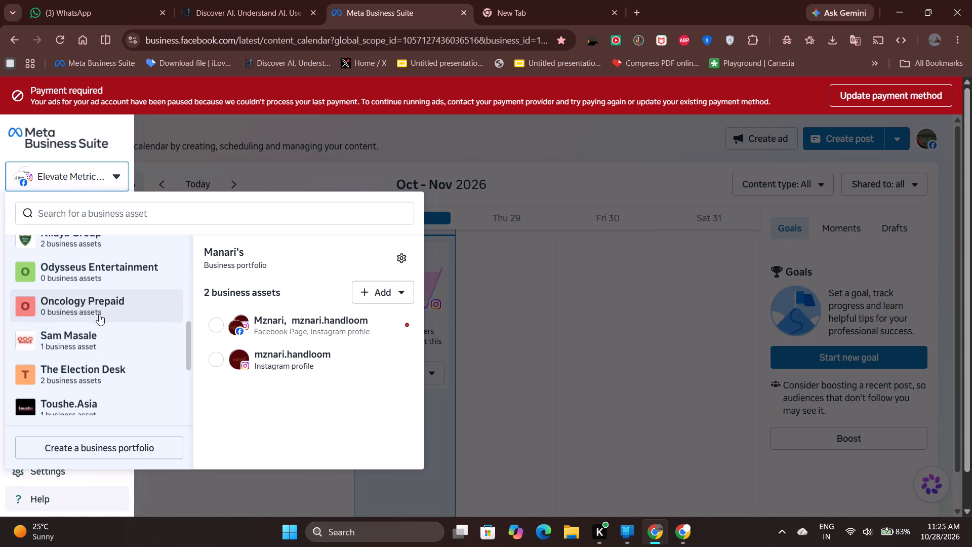
click(89, 339)
click(351, 327)
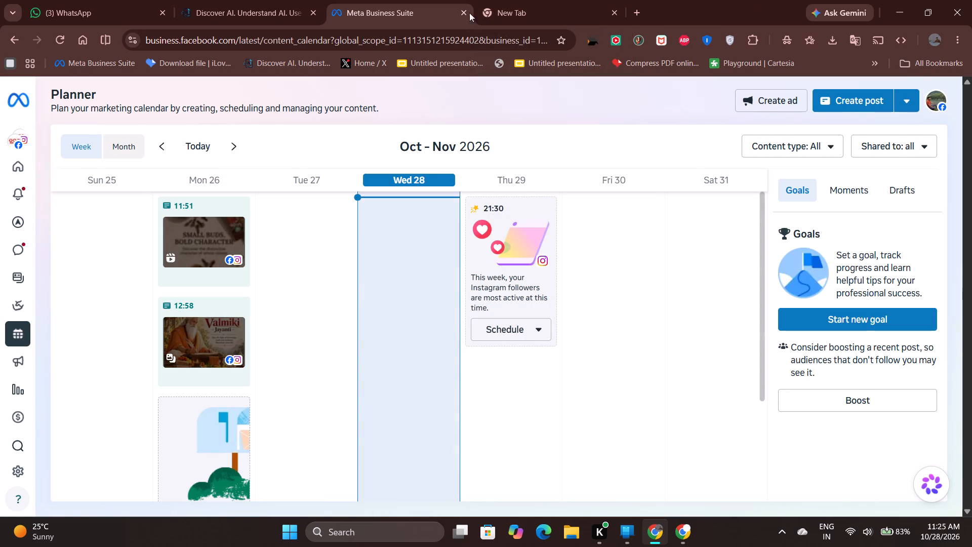
Examine the Sam Masale Planner's posts and content suggestions for the week of Sun 25 to Sat 31 October.
click(490, 0)
click(372, 0)
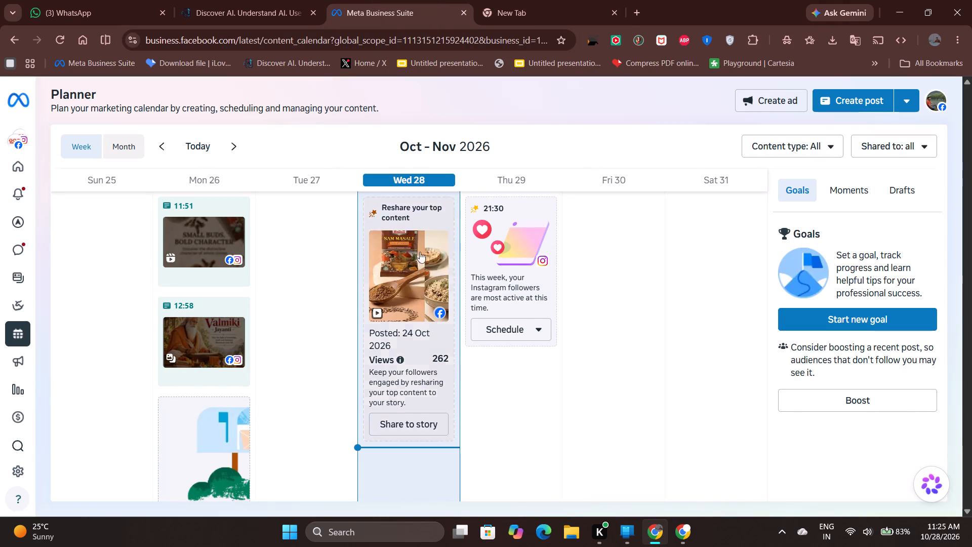
scroll(427, 366, down, 1)
scroll(430, 383, up, 3)
scroll(436, 297, up, 10)
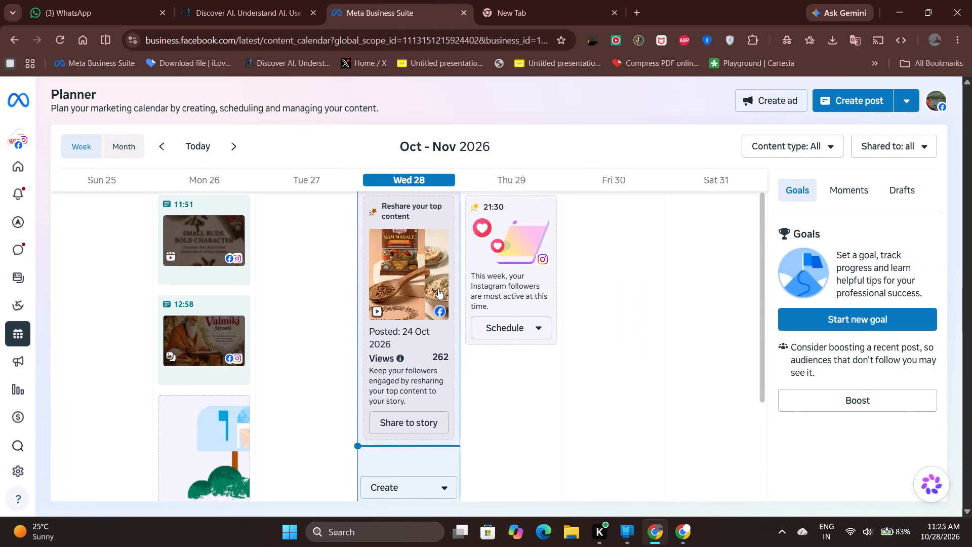
scroll(438, 288, right, 1)
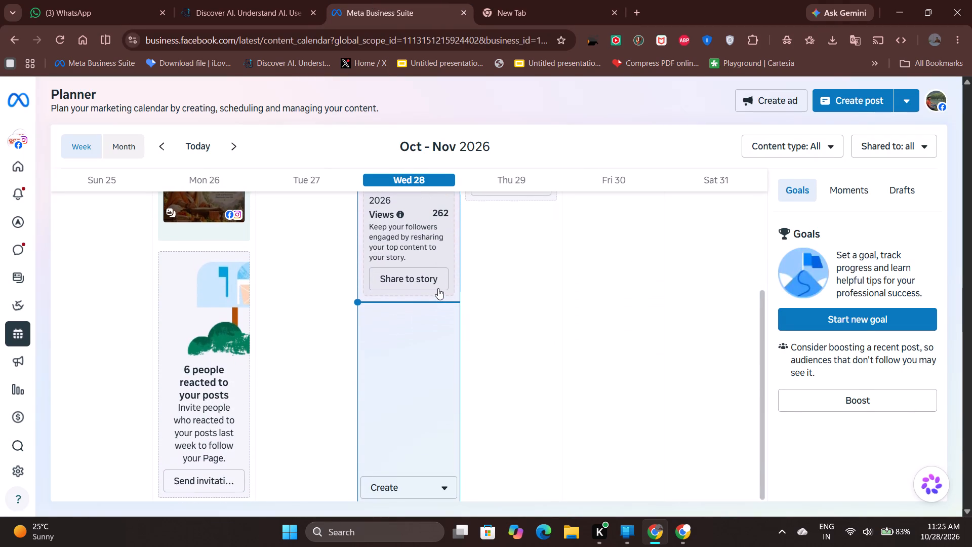
scroll(438, 288, right, 1)
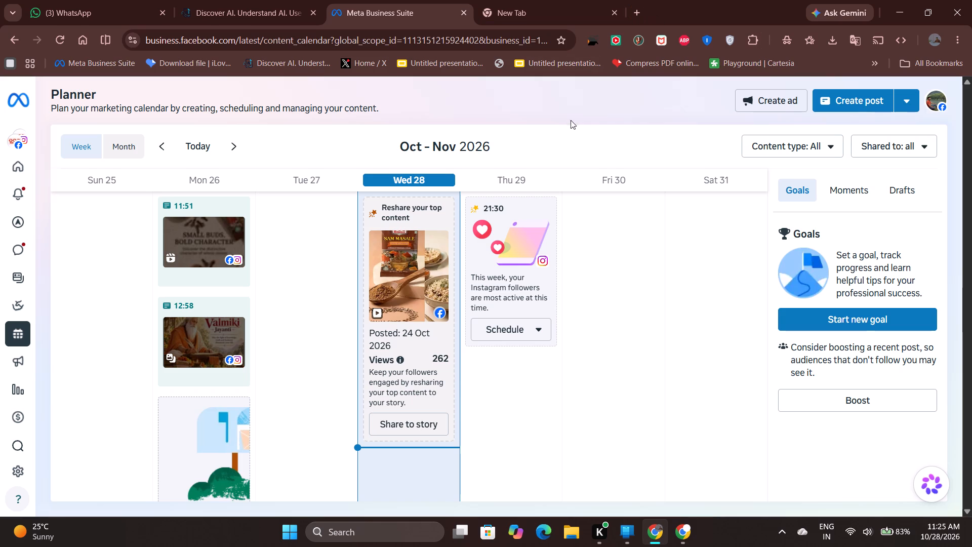
click(402, 268)
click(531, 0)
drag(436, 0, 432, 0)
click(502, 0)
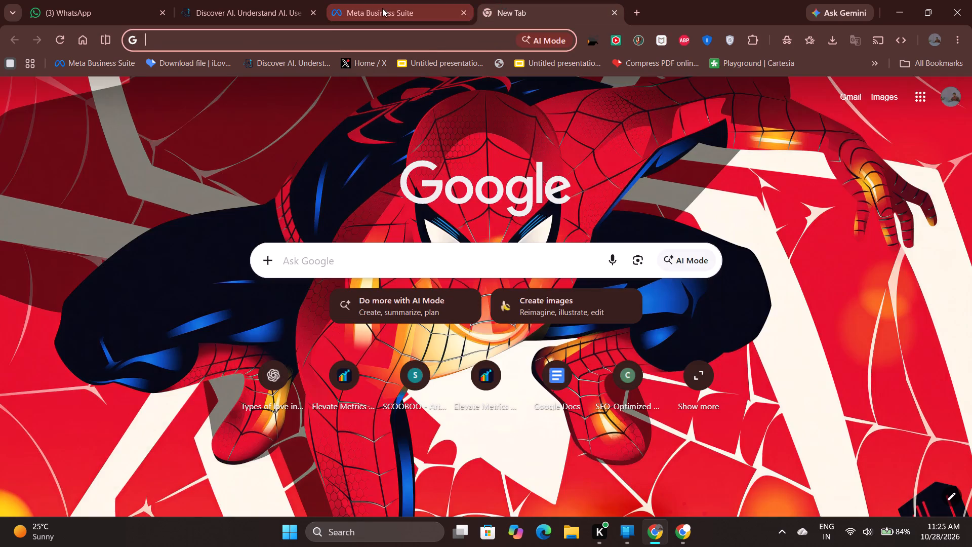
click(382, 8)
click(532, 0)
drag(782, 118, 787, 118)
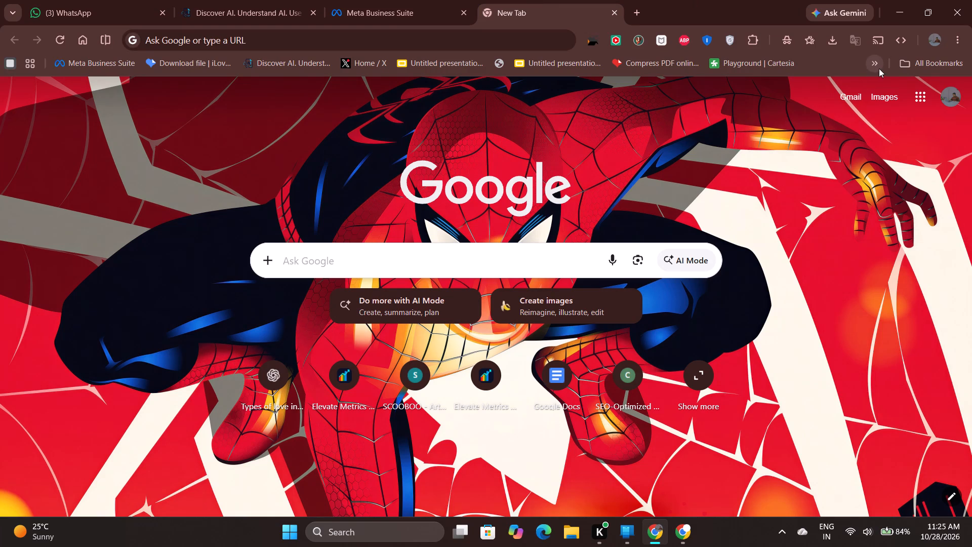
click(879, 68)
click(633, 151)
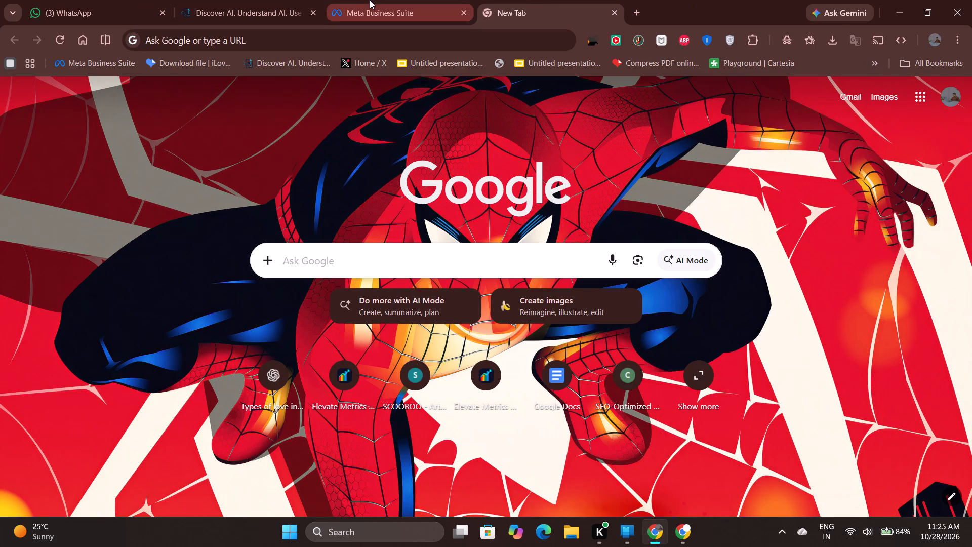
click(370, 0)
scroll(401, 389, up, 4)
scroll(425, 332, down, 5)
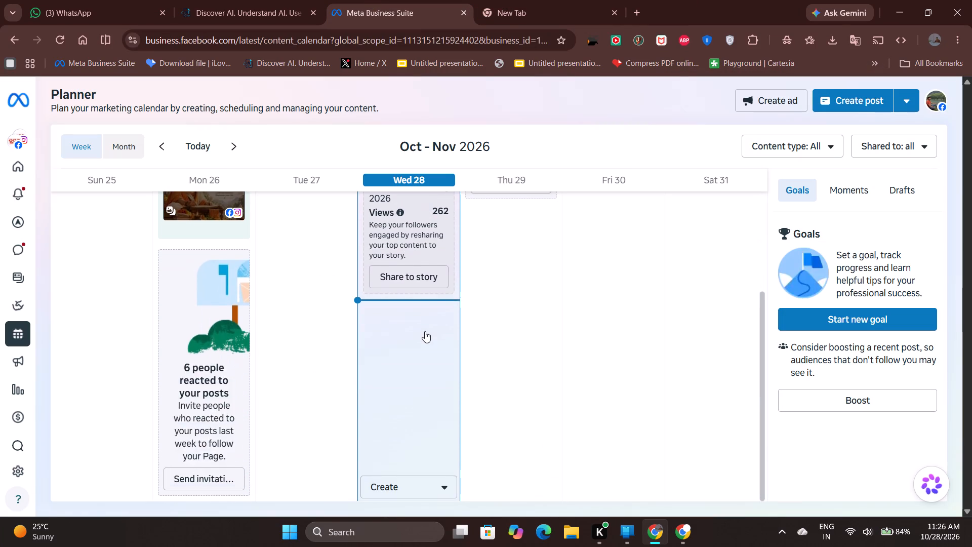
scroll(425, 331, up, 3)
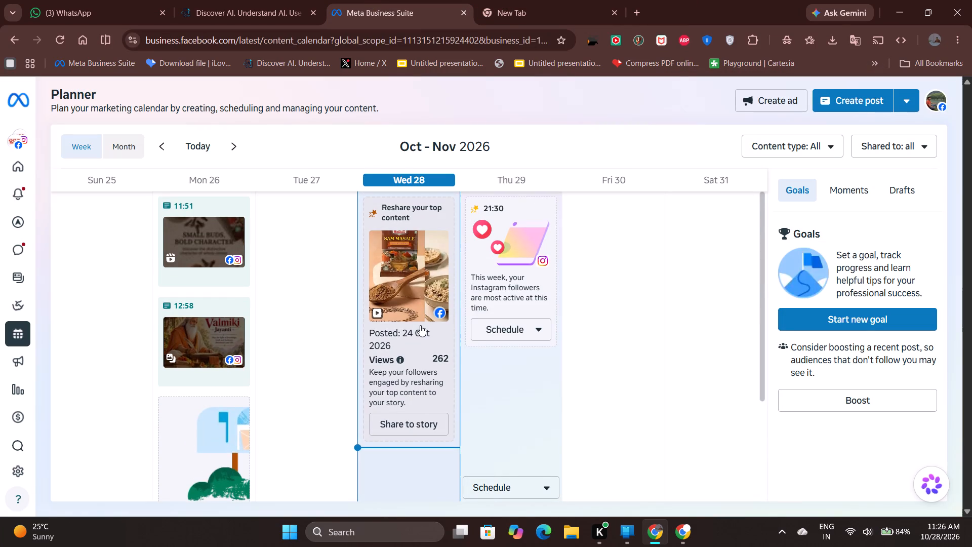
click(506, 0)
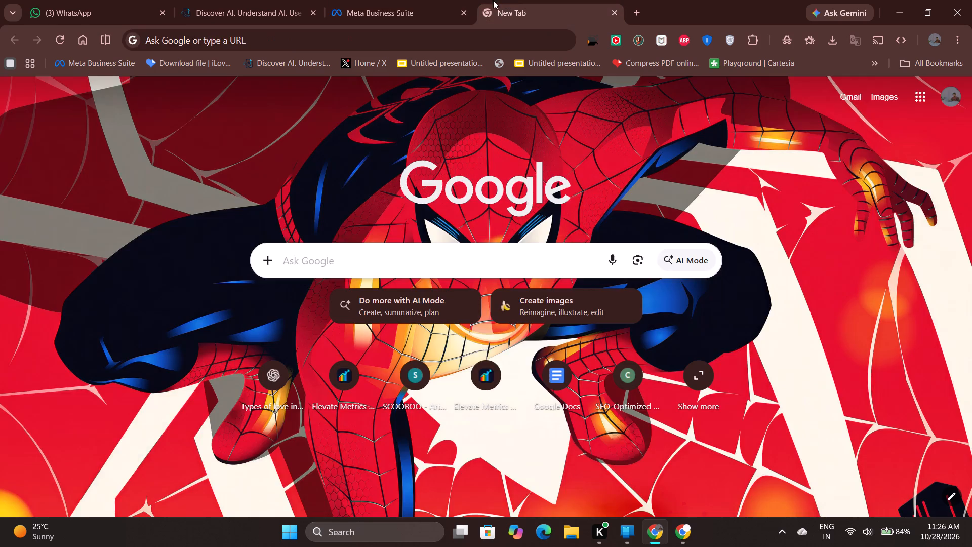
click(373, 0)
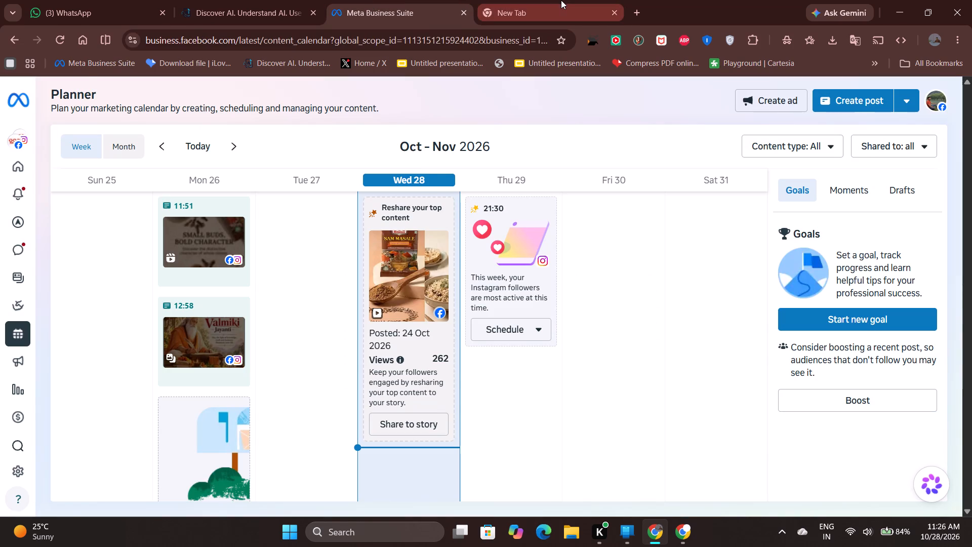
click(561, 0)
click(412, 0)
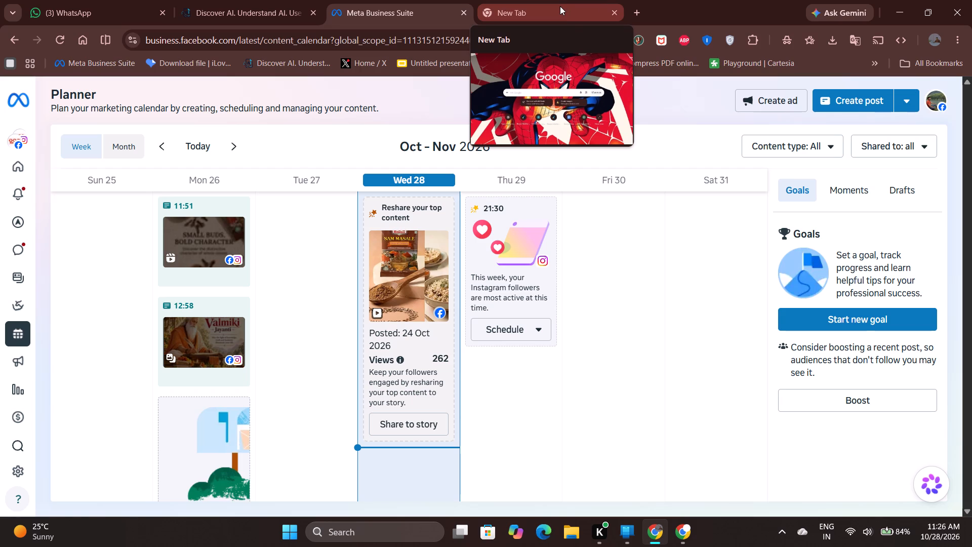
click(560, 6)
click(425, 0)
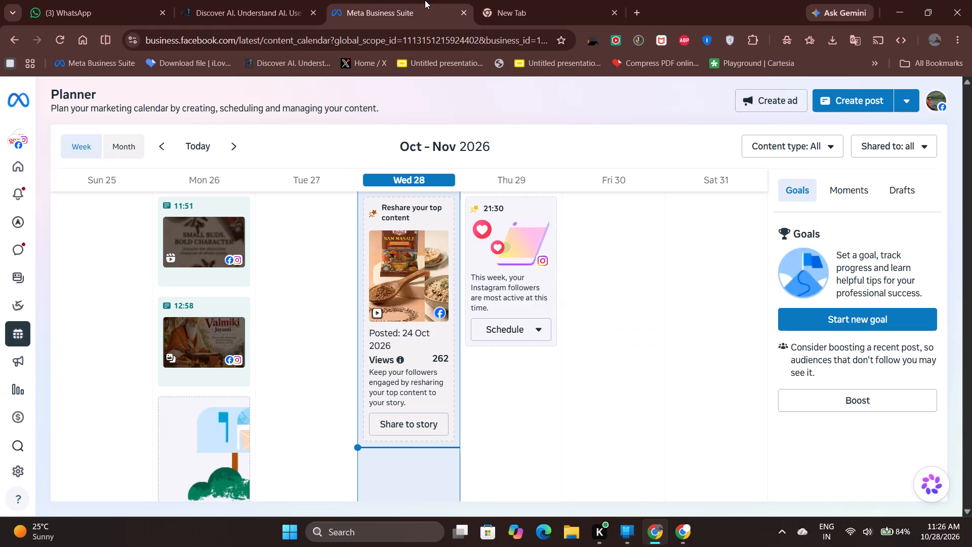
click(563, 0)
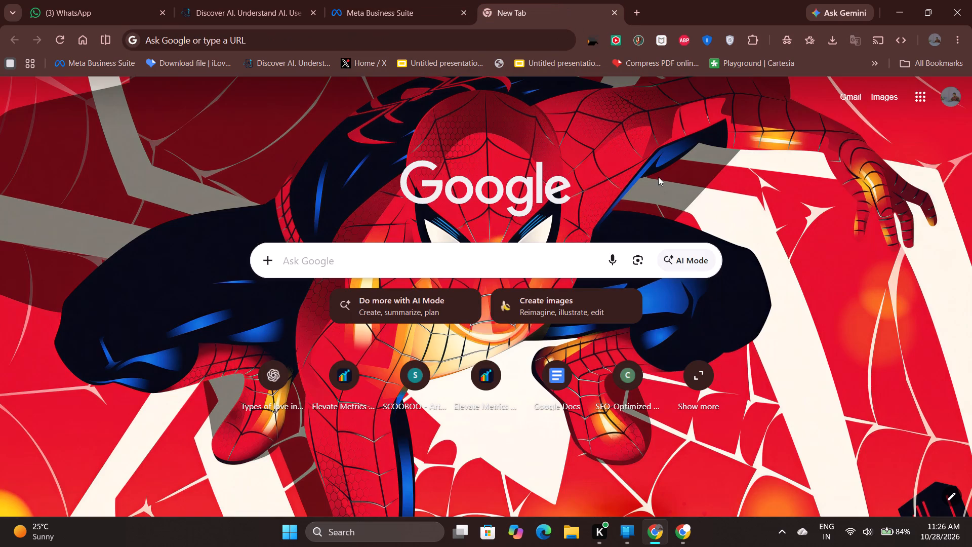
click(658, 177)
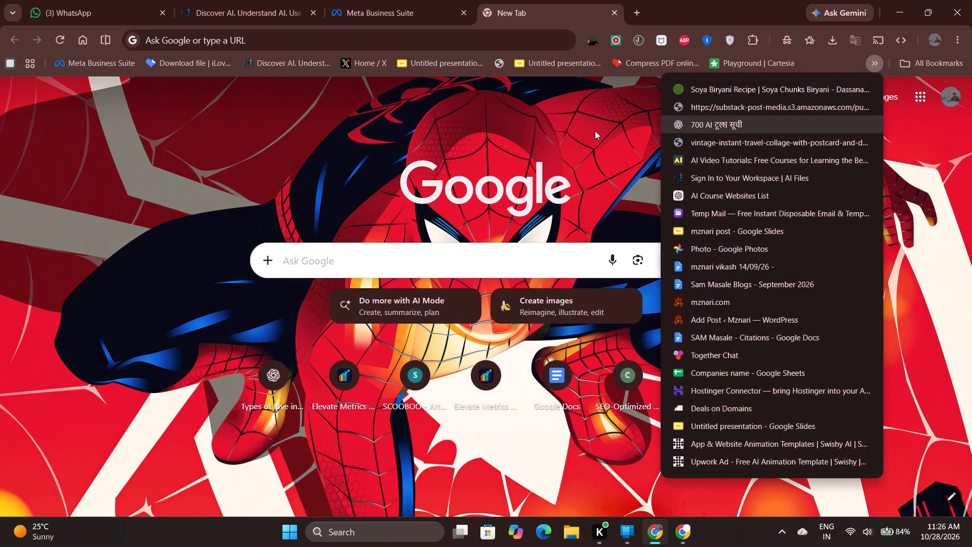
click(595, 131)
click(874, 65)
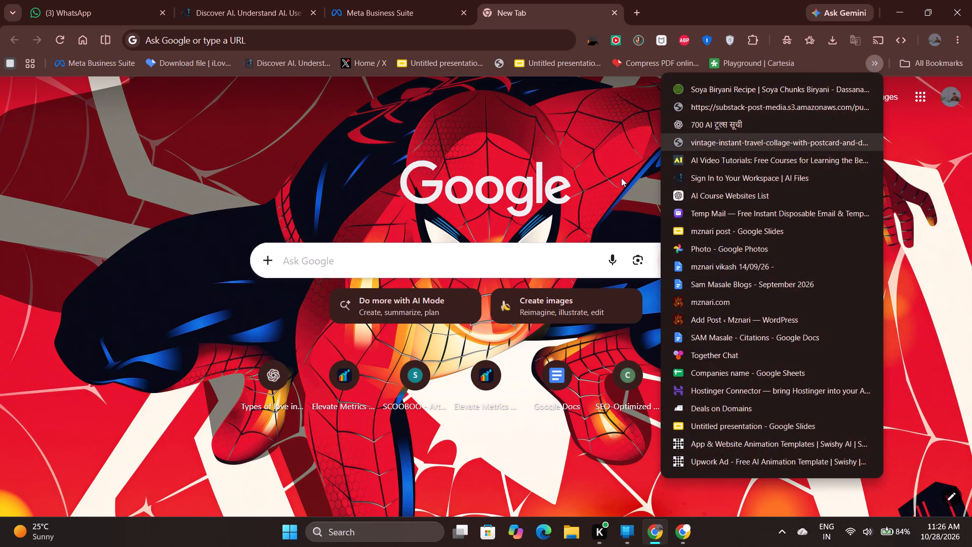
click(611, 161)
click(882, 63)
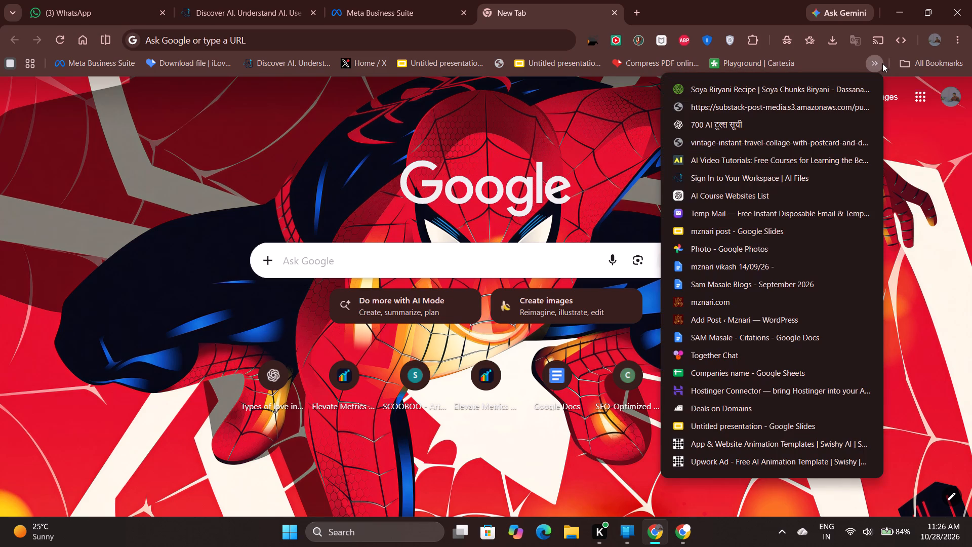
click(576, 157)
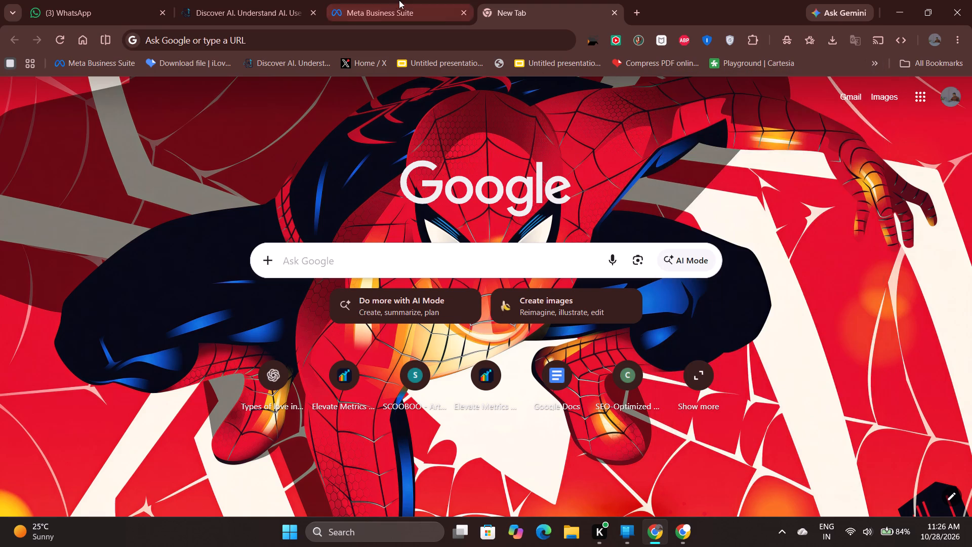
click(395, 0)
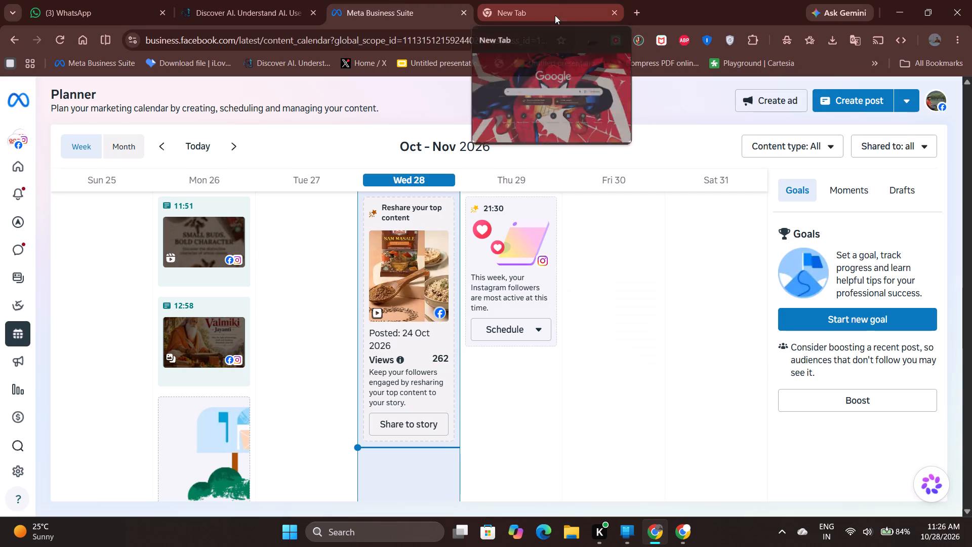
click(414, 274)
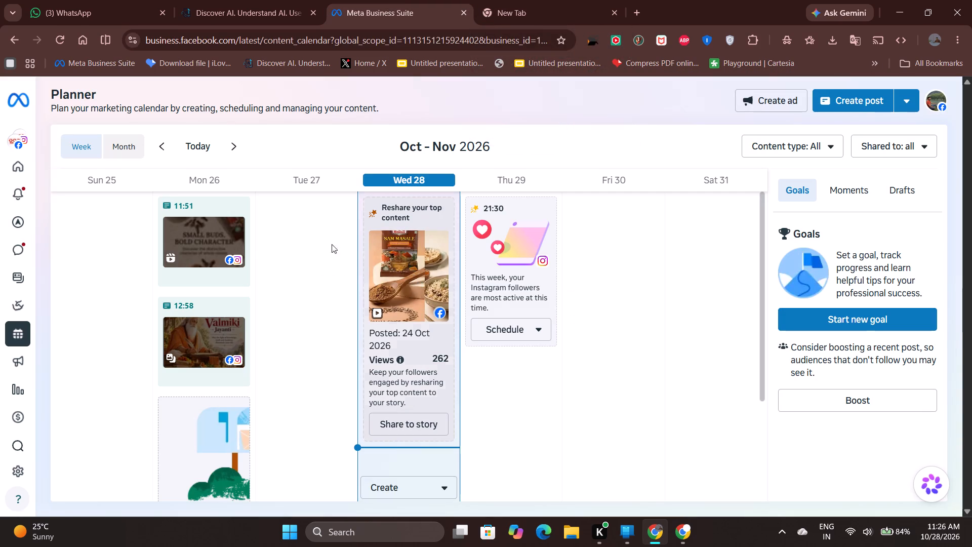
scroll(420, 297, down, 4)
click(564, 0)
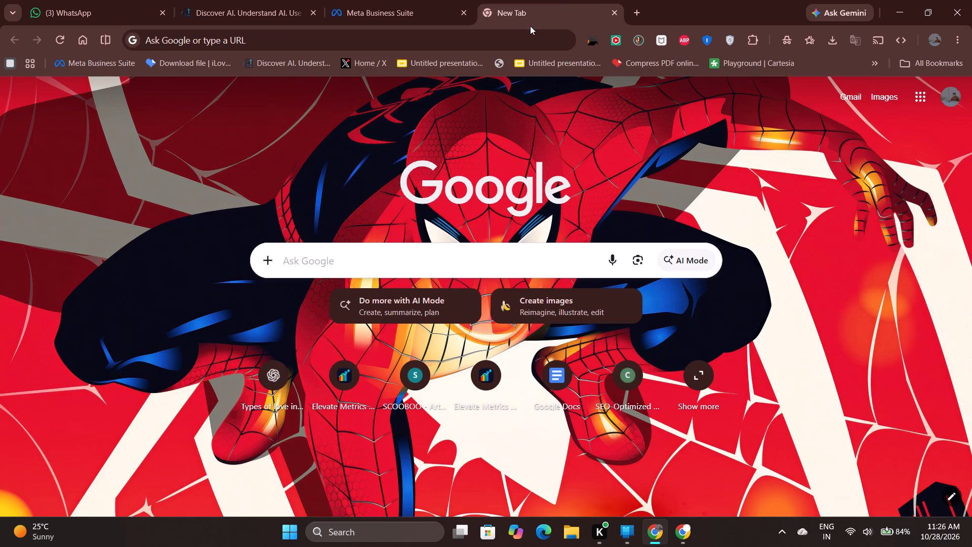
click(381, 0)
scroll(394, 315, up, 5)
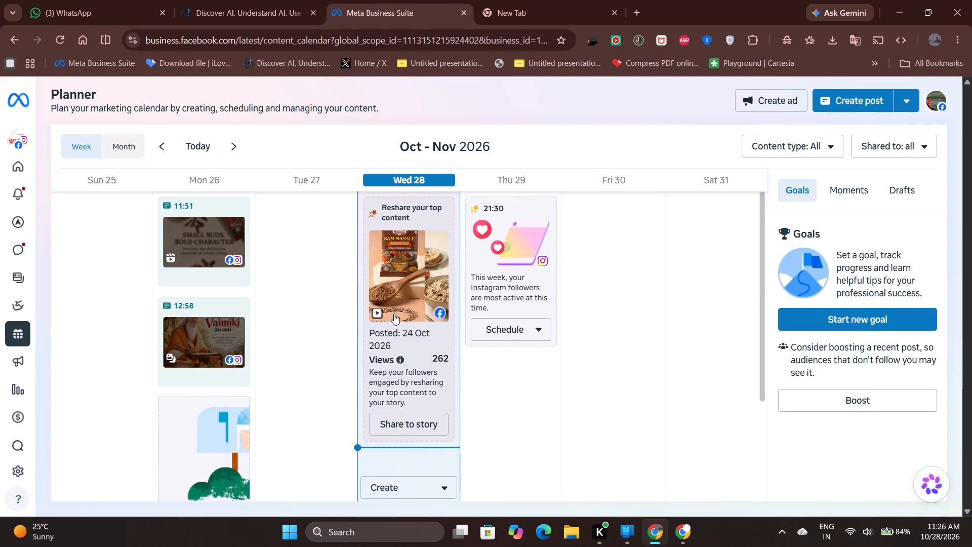
Open the YouTube home page in the empty tab beside the Meta Business Suite Planner.
click(511, 0)
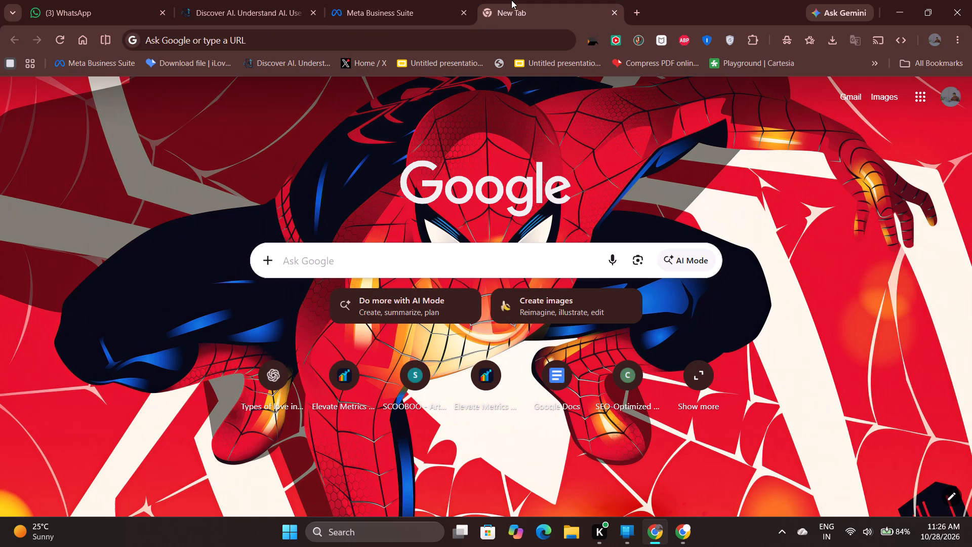
click(505, 40)
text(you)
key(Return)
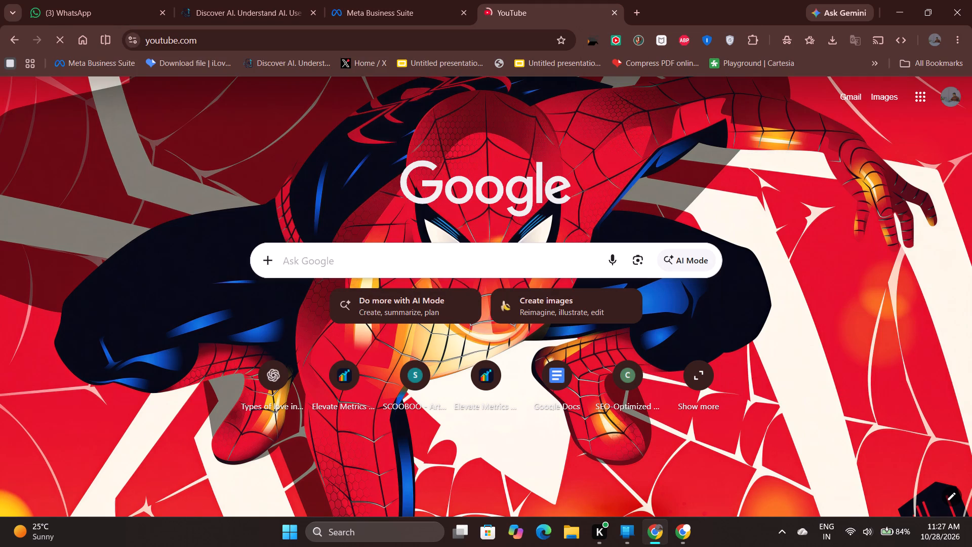
click(434, 0)
click(534, 0)
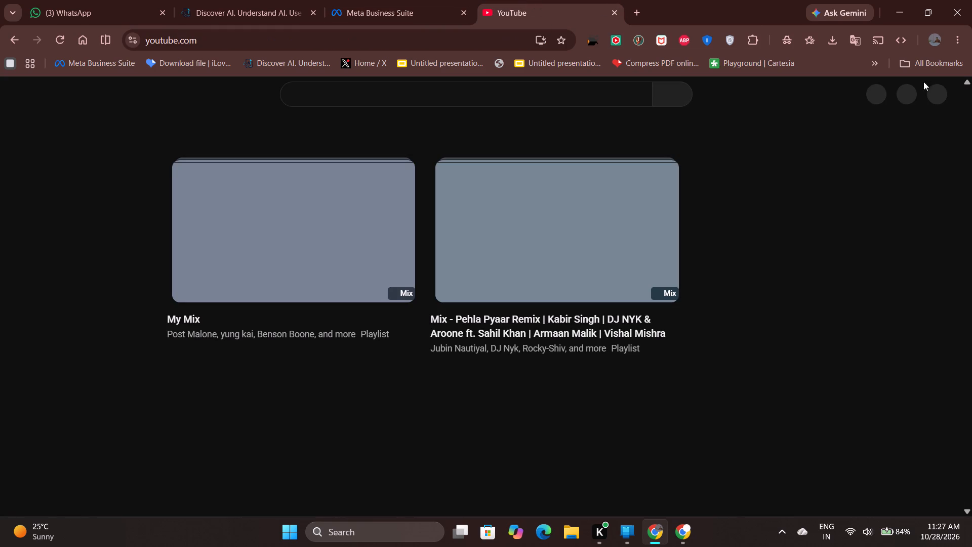
Open YouTube Studio for the signed-in channel and keep an empty new tab beside it.
click(941, 96)
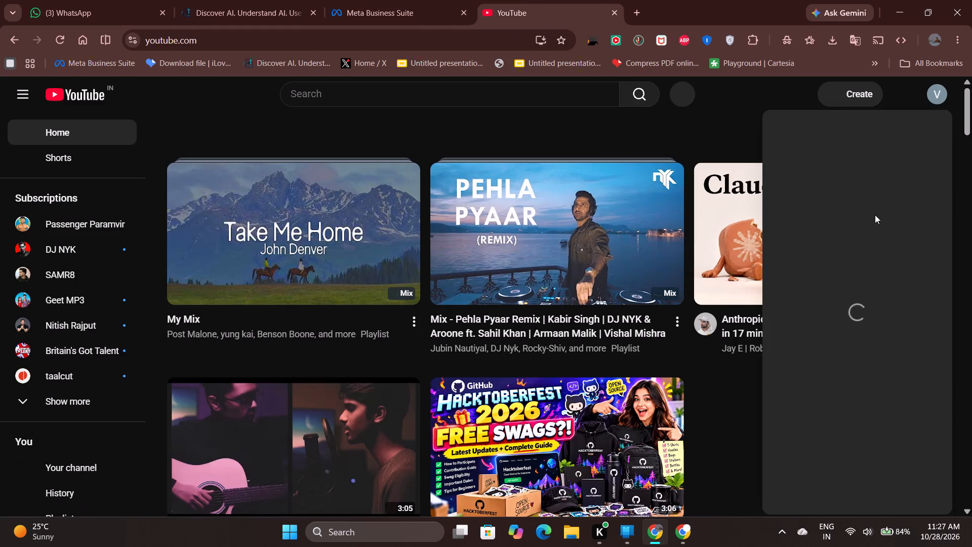
click(828, 253)
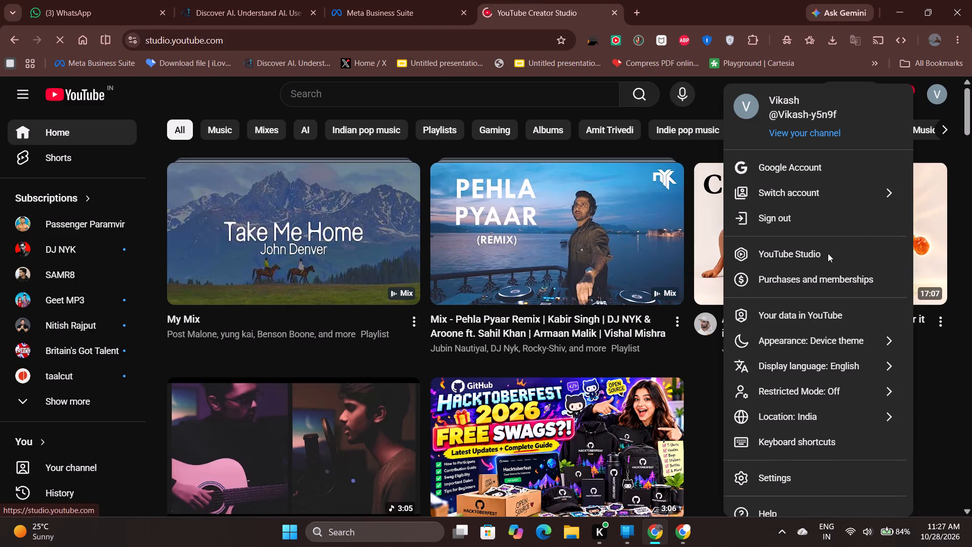
click(828, 253)
click(635, 15)
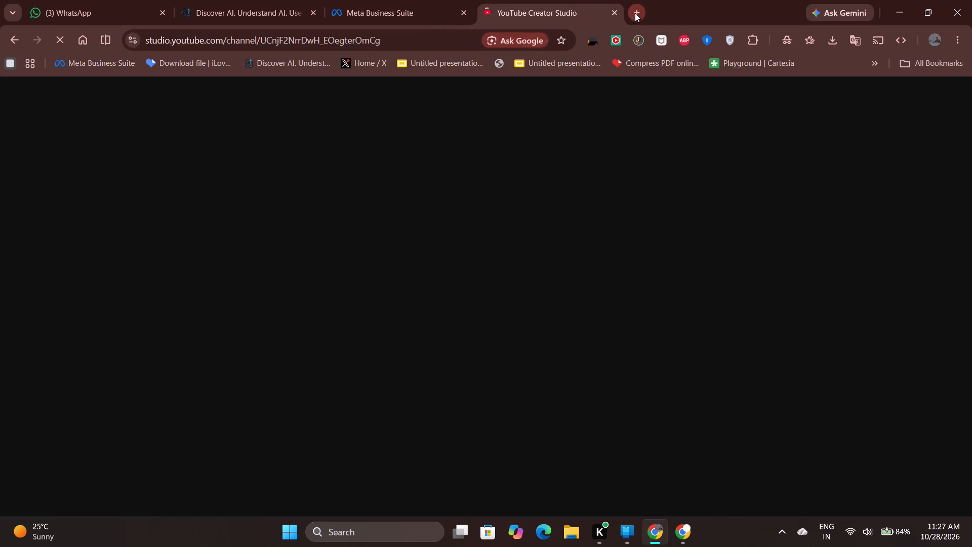
click(525, 0)
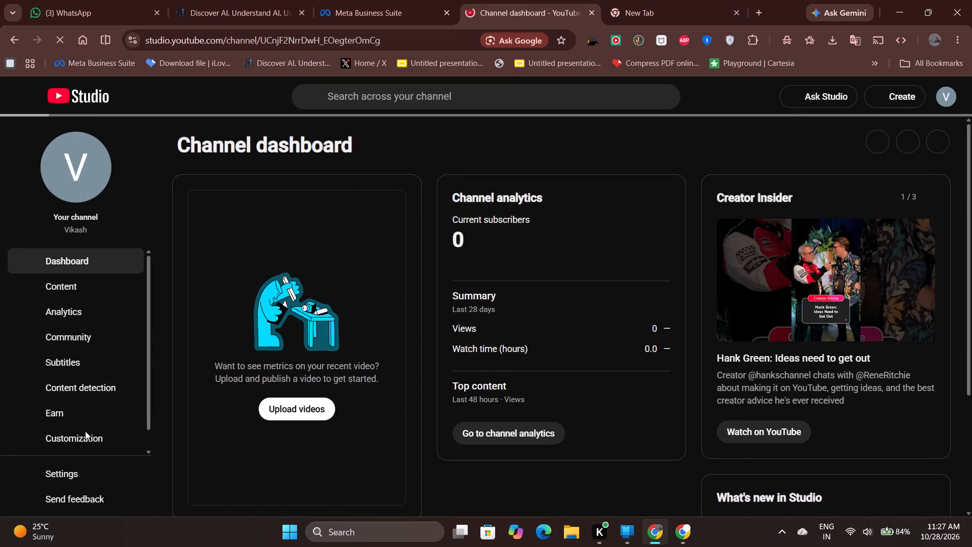
Review the channel's analytics overview, then its uploaded videos and Shorts in the channel content.
click(42, 319)
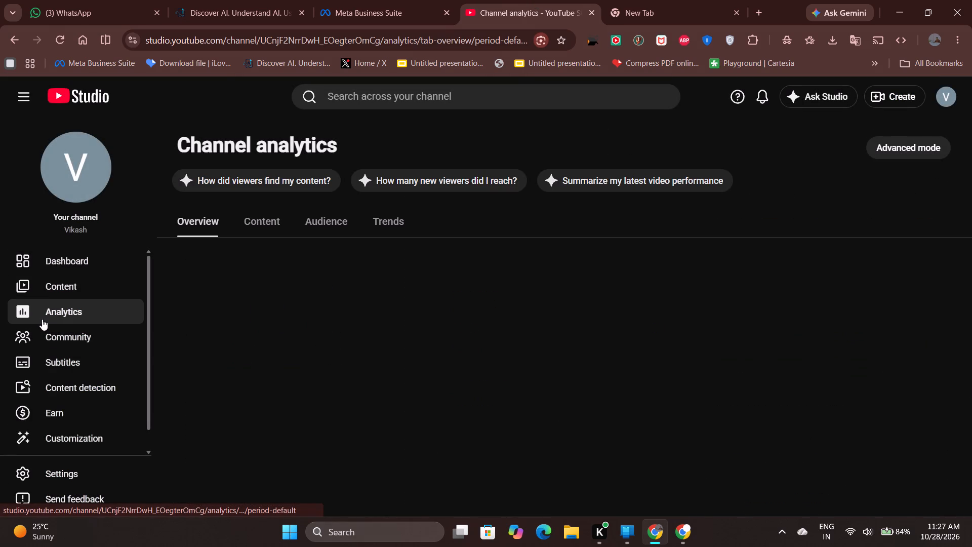
click(87, 287)
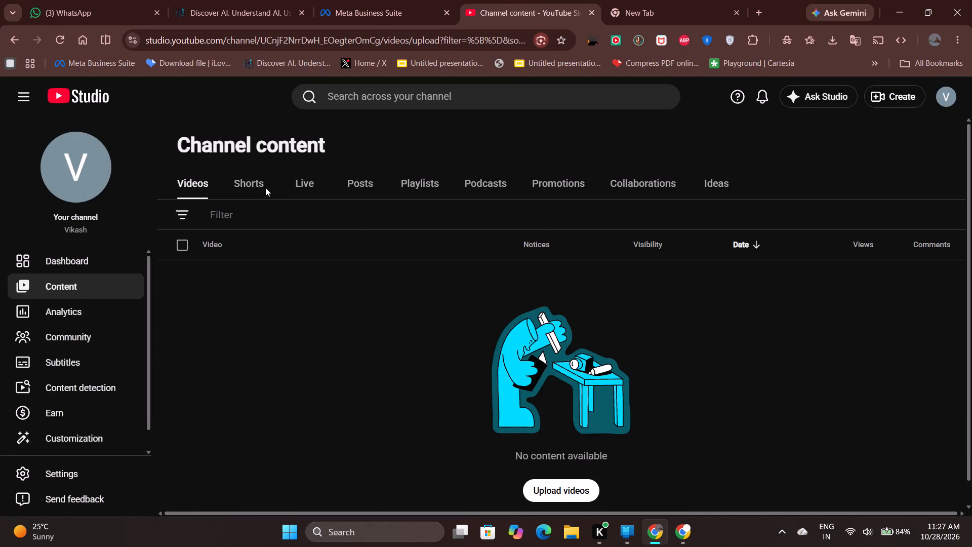
click(260, 185)
Return to the Sam Masale Planner in the Meta Business Suite tab.
click(646, 0)
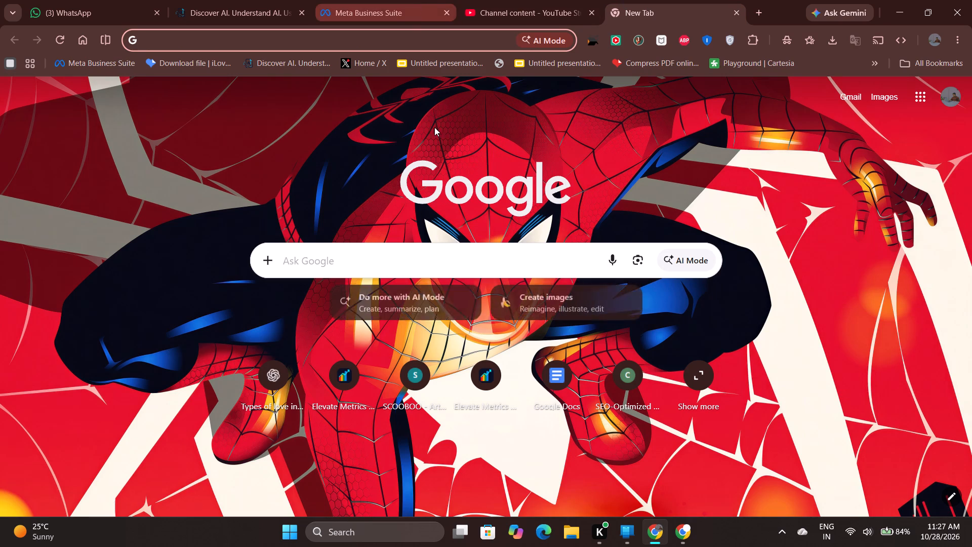
click(445, 0)
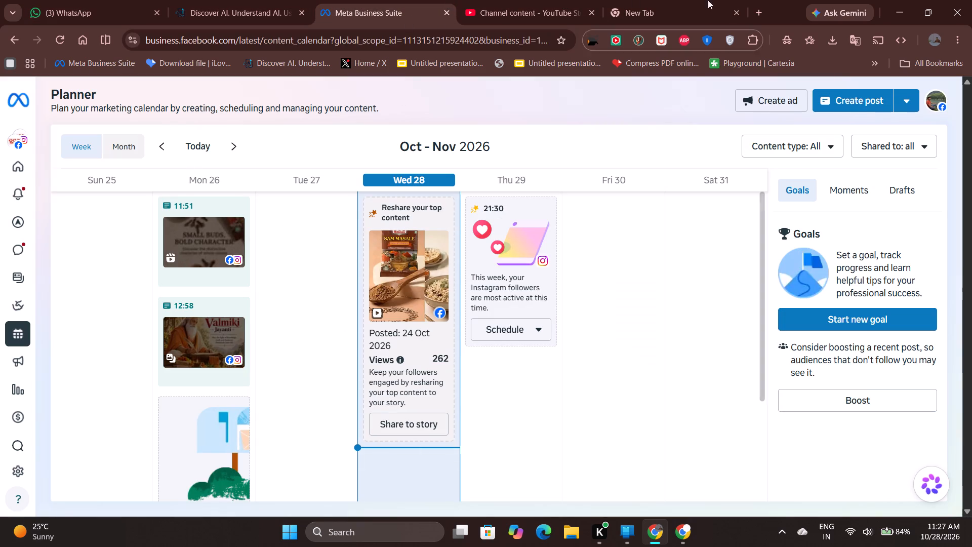
Return to the channel's Shorts in YouTube Studio and open the video details of the Short Premium Laung Lal Pari.
click(535, 0)
scroll(291, 349, down, 2)
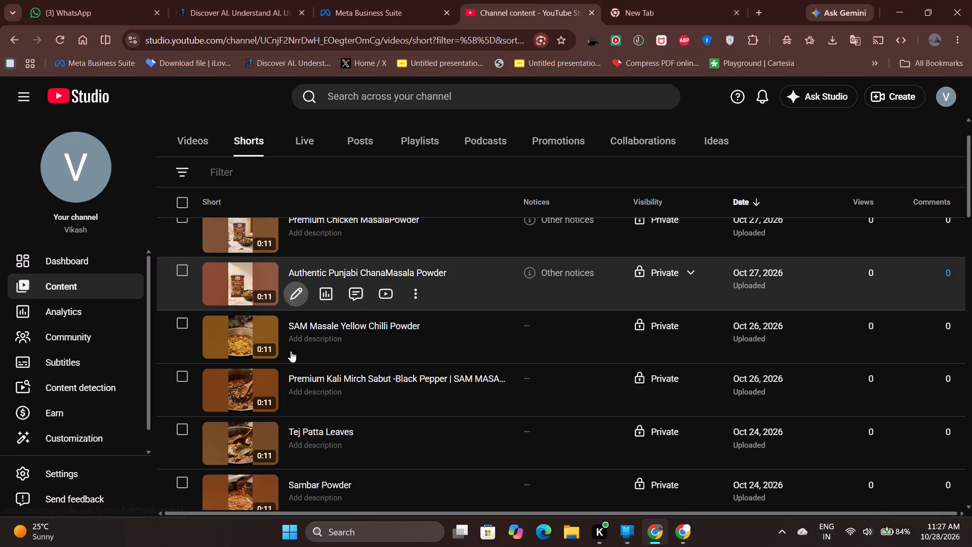
scroll(293, 342, down, 5)
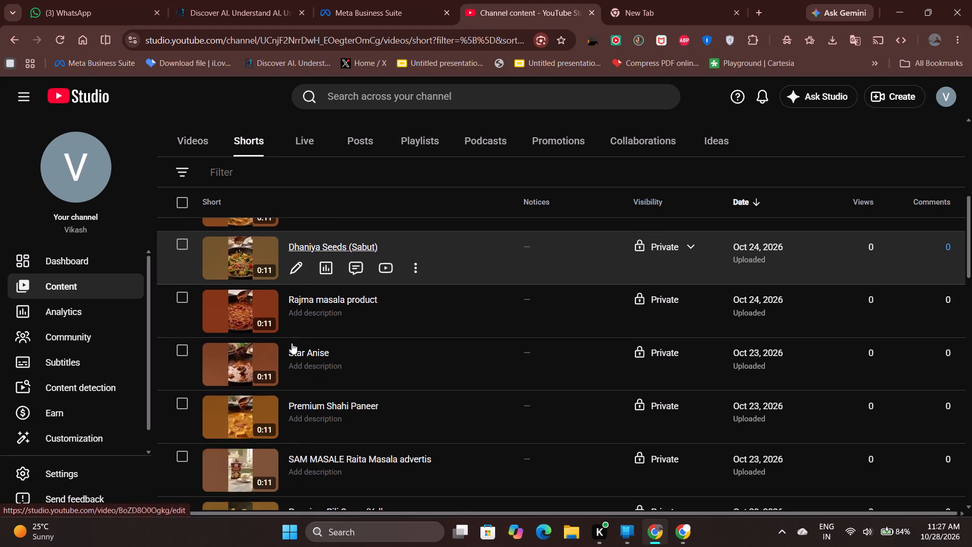
scroll(288, 344, down, 5)
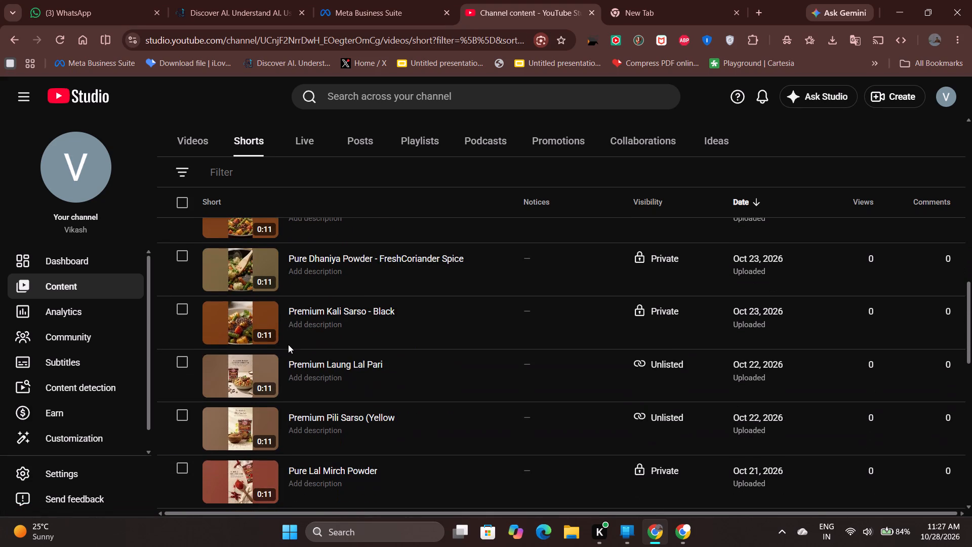
click(232, 375)
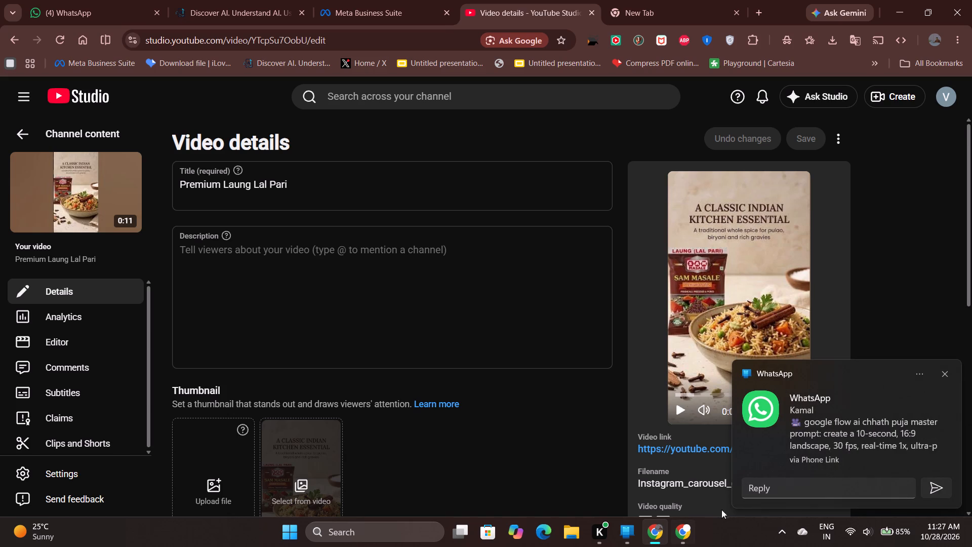
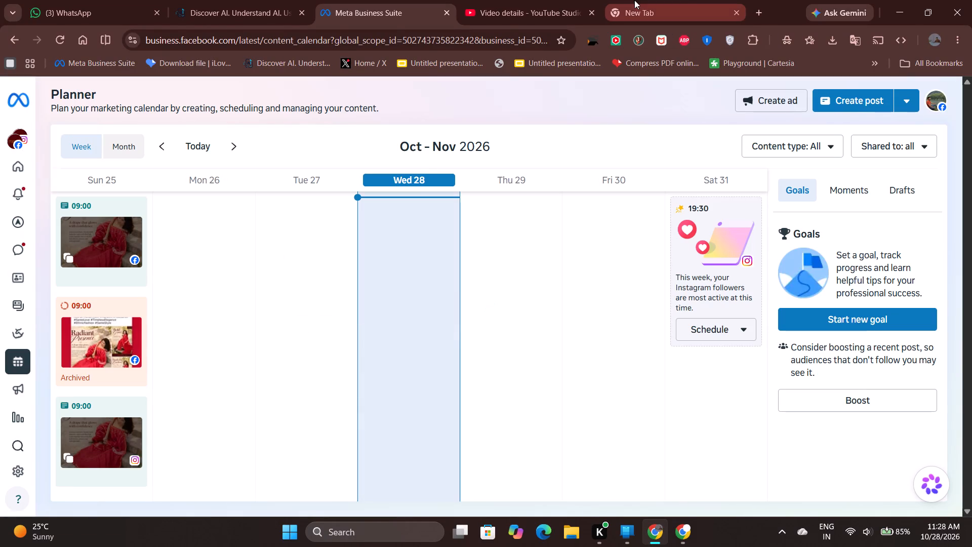
Open the Canva home page in the empty new tab.
click(691, 0)
click(474, 37)
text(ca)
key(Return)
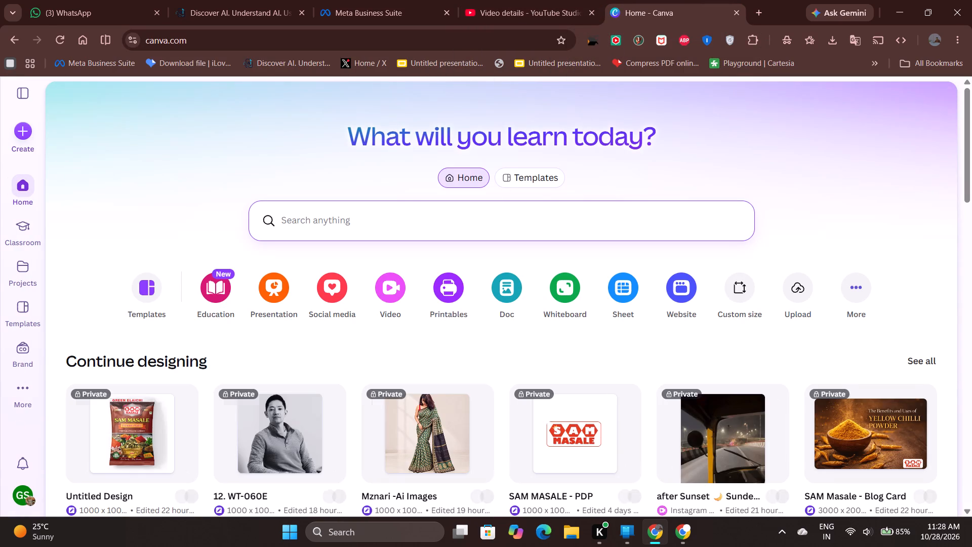
Open the Mznari -Ai Images design from the recent designs, look through its product photo pages, and close it.
scroll(68, 329, down, 2)
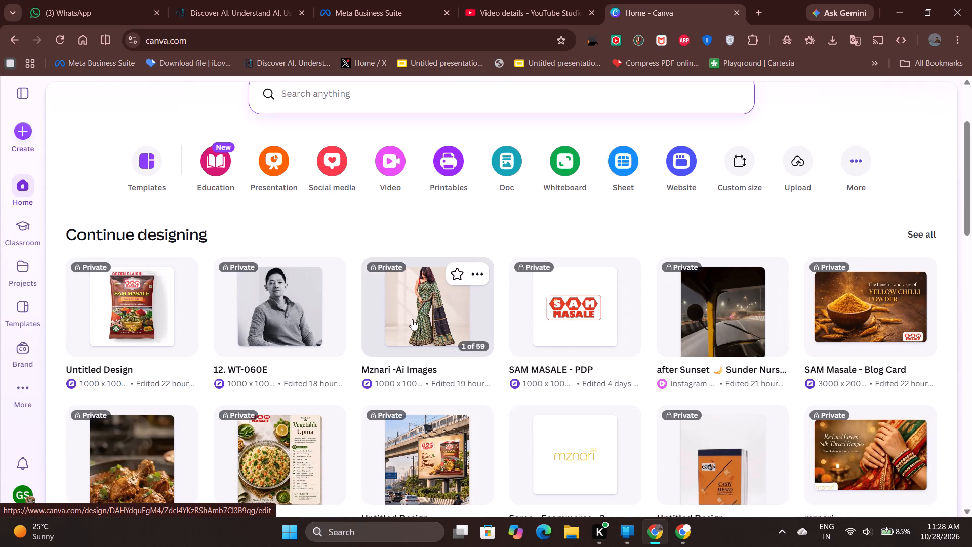
click(413, 319)
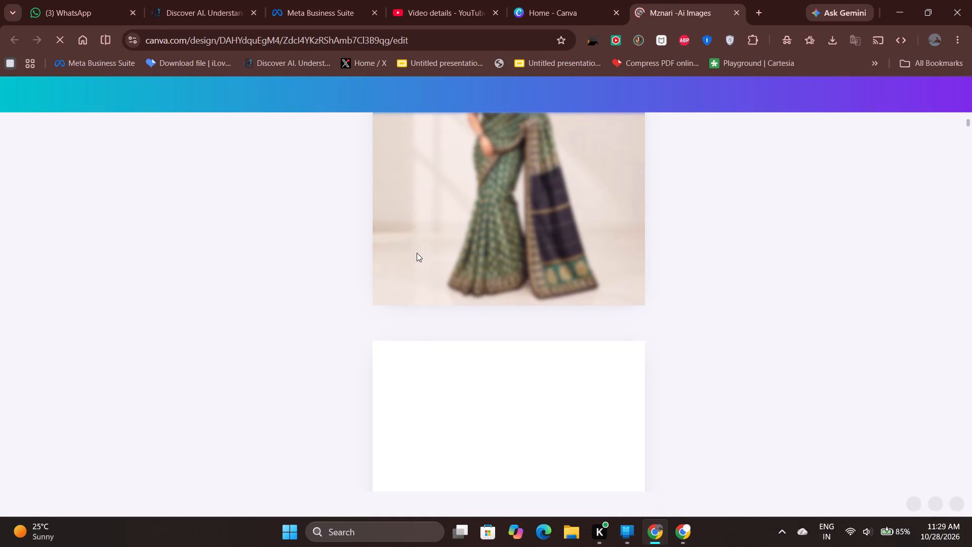
click(417, 253)
scroll(417, 253, down, 10)
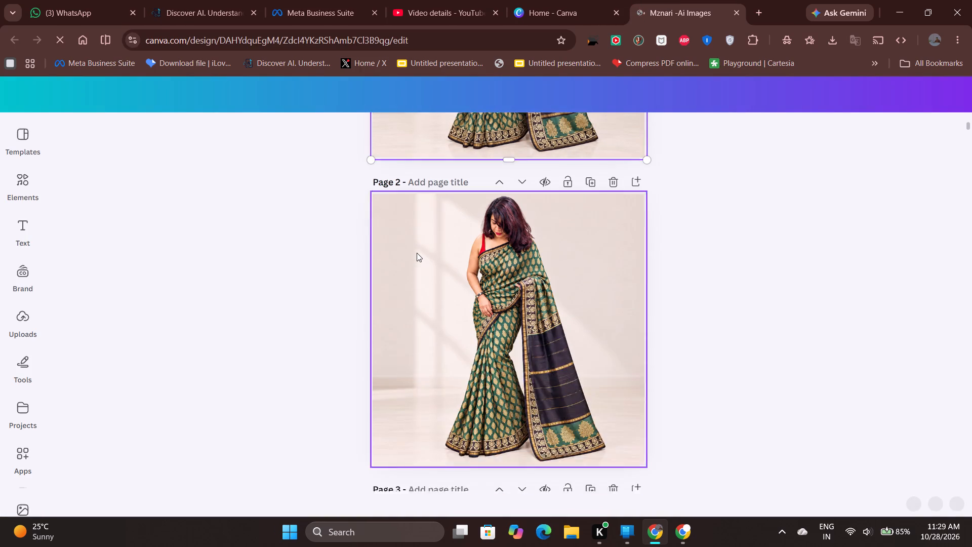
scroll(417, 253, down, 16)
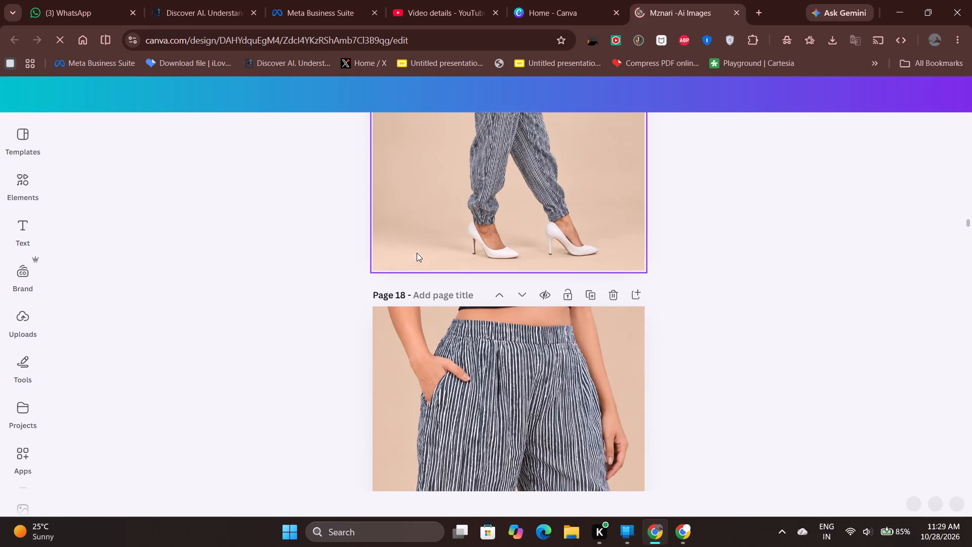
scroll(417, 253, down, 1)
click(570, 0)
click(733, 12)
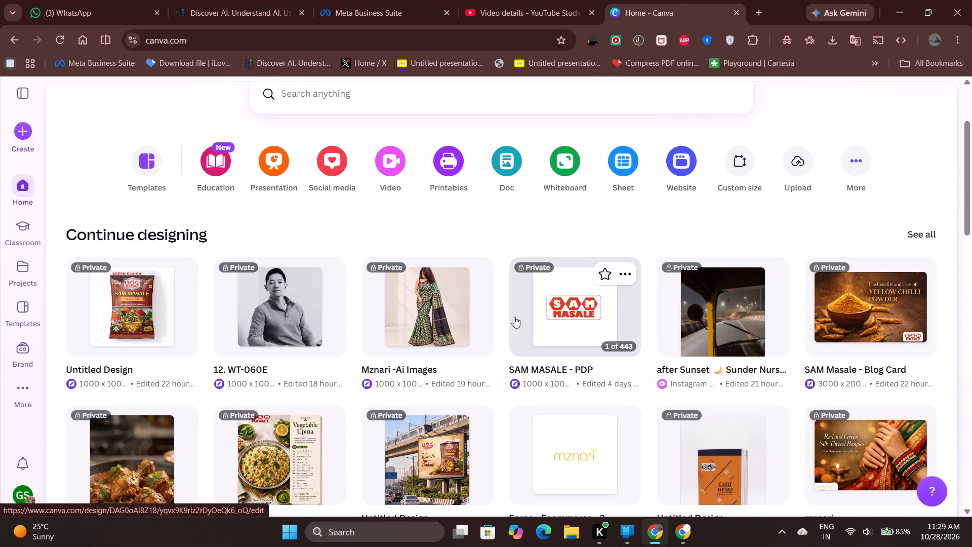
Show more of the recent designs on the Canva home page and open the Mznari saree design.
scroll(478, 334, down, 2)
click(486, 409)
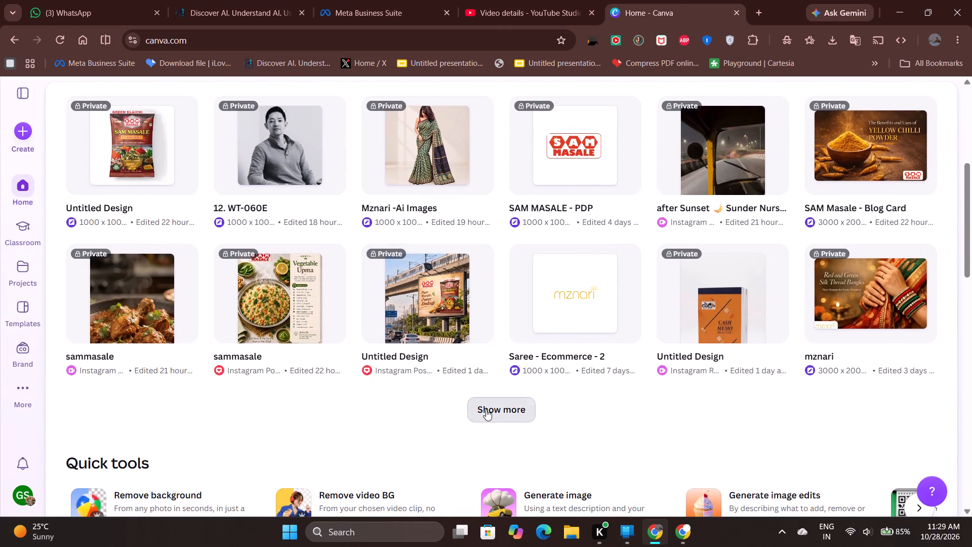
scroll(486, 409, down, 2)
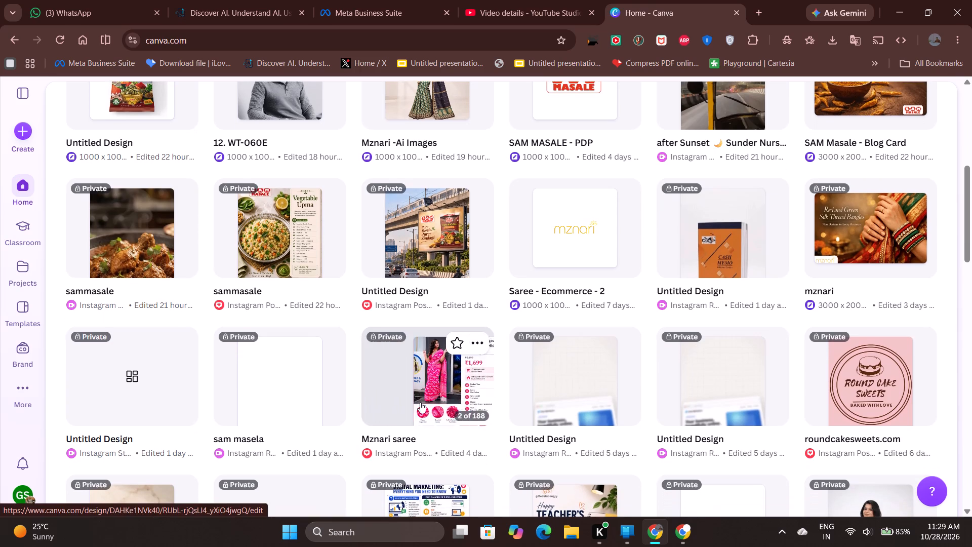
click(420, 402)
Examine the mznari saree posts on pages 155 to 157 of the Mznari saree design.
scroll(425, 400, down, 1)
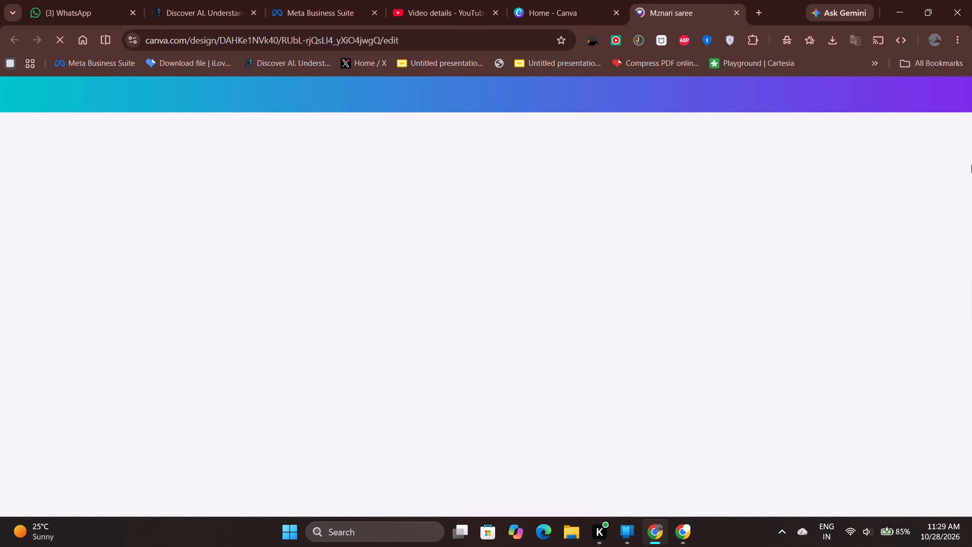
scroll(971, 115, down, 1)
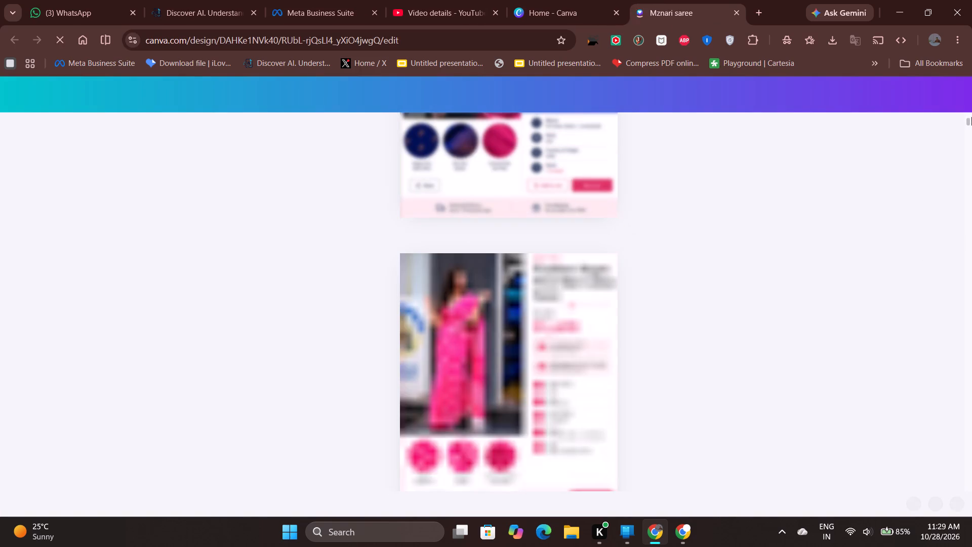
drag(967, 122, 964, 388)
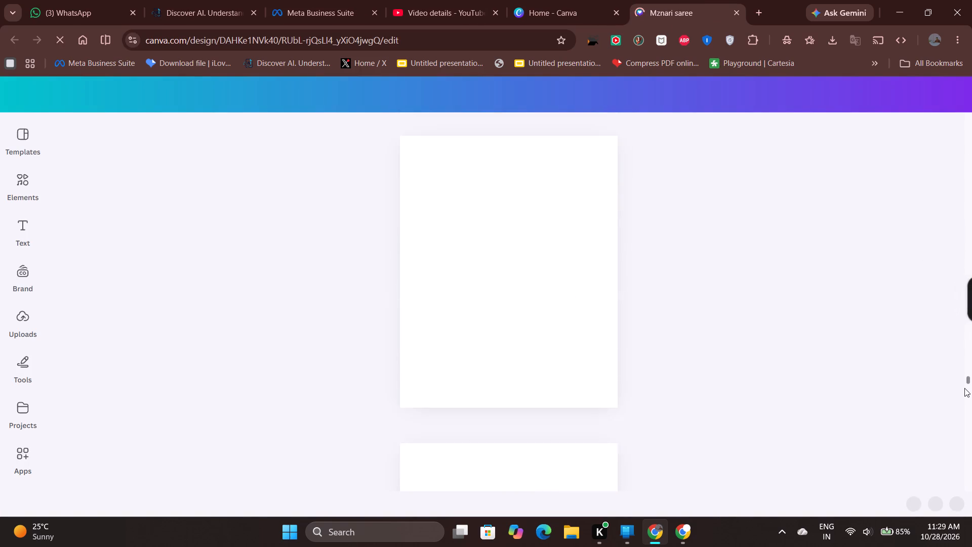
drag(964, 388, 971, 421)
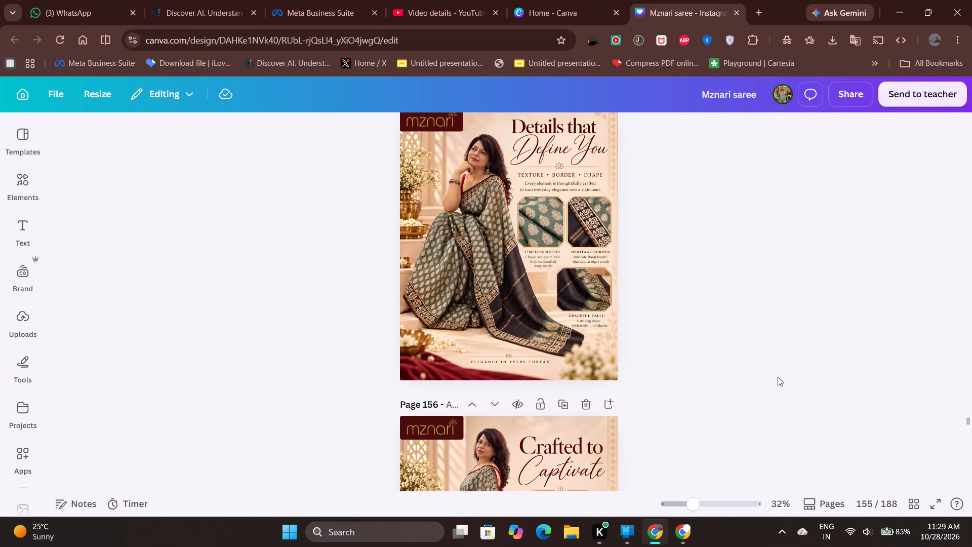
scroll(684, 320, down, 6)
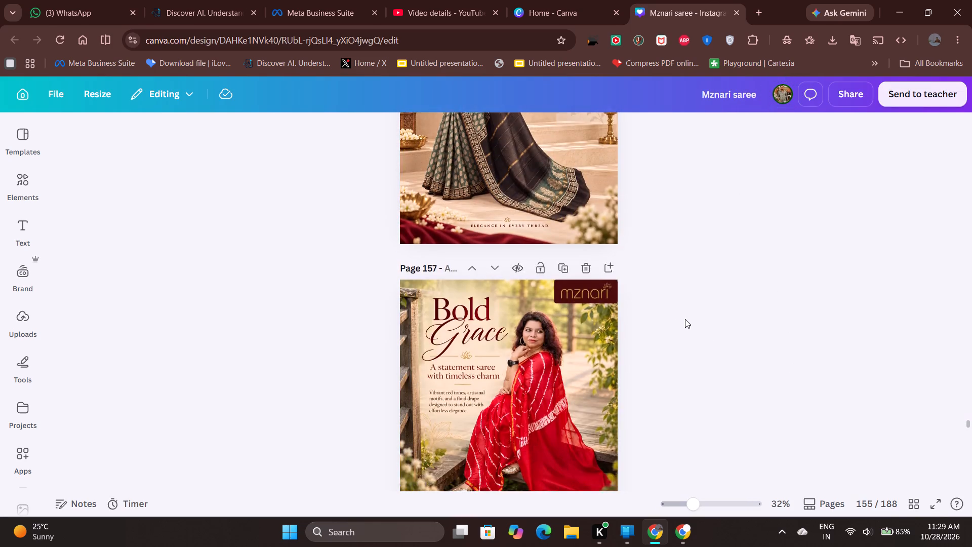
scroll(685, 319, up, 8)
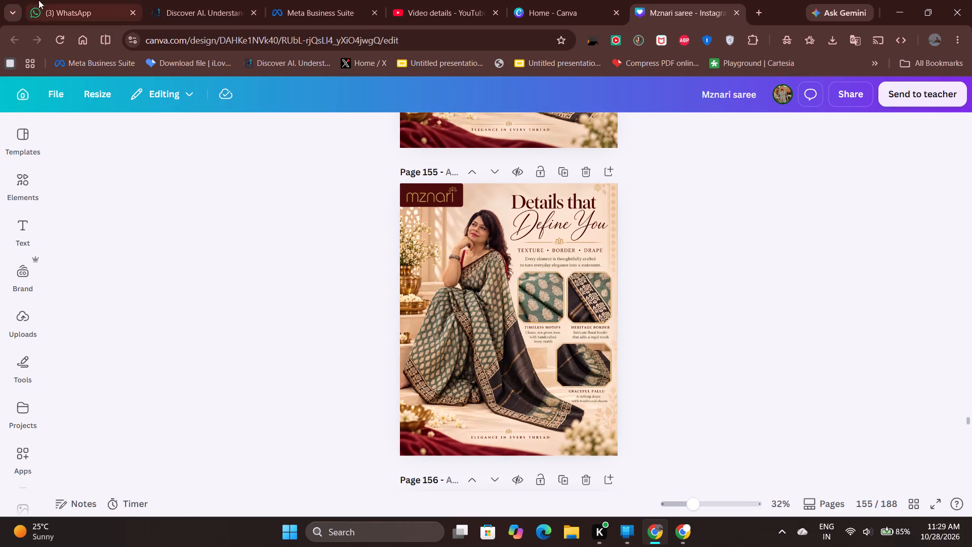
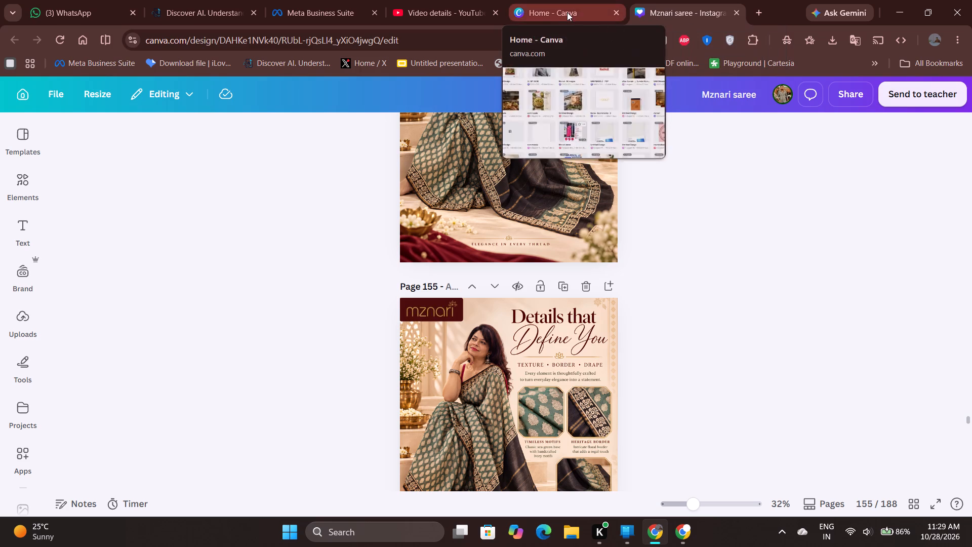
Open the mznari.handloom profile on Instagram in a new tab and look through its latest posts.
scroll(411, 330, up, 7)
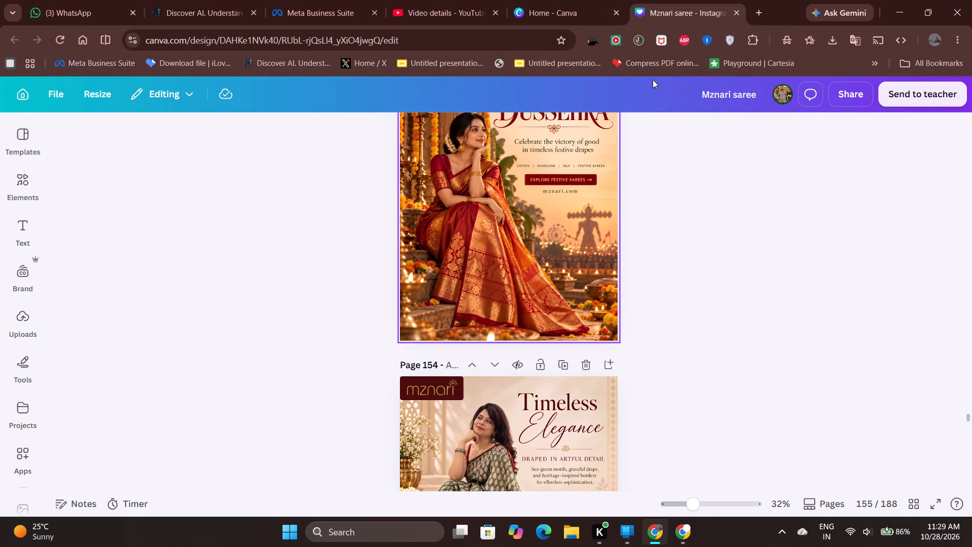
click(758, 7)
drag(390, 34, 394, 25)
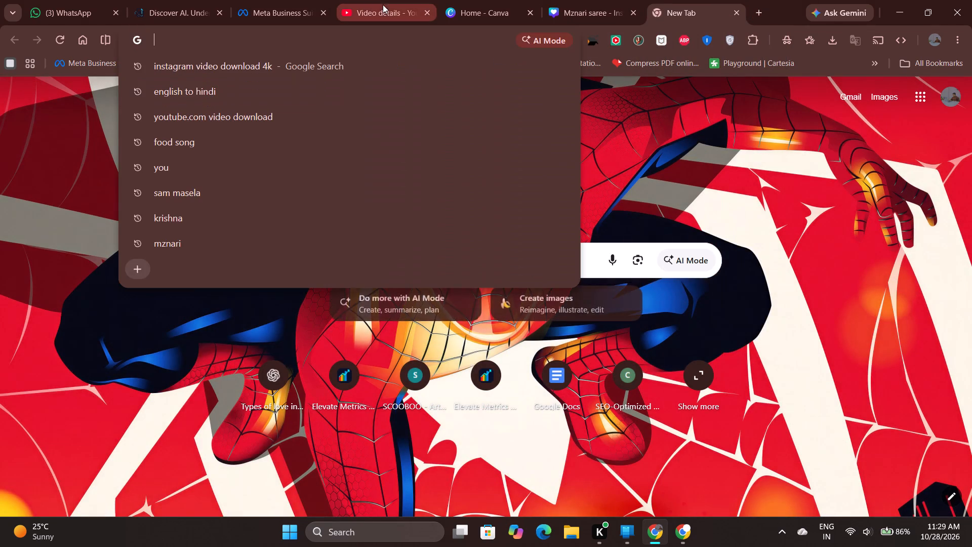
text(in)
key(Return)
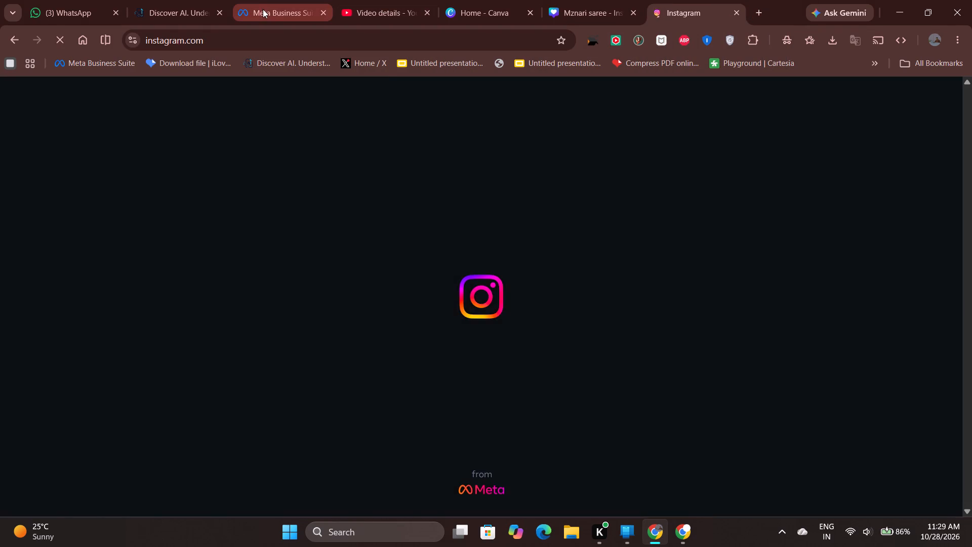
click(22, 256)
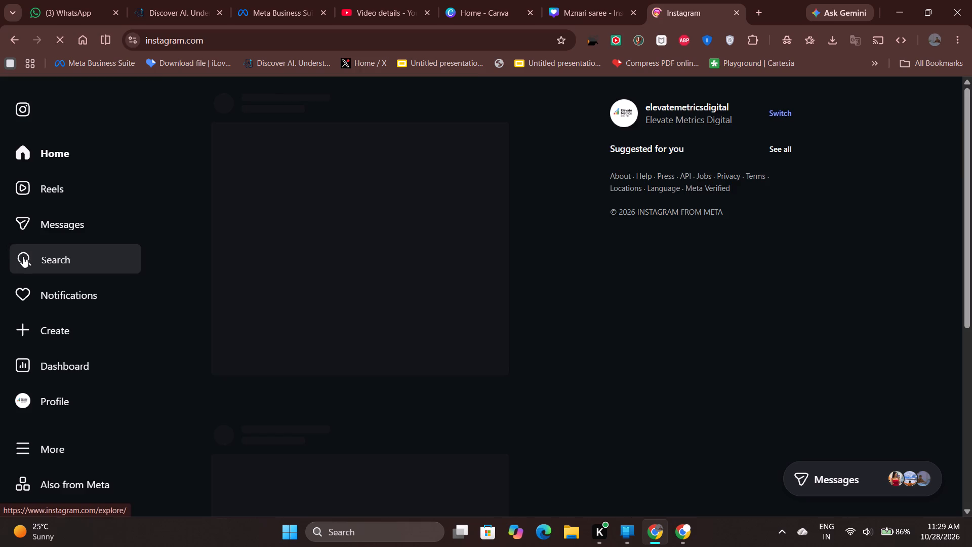
click(360, 109)
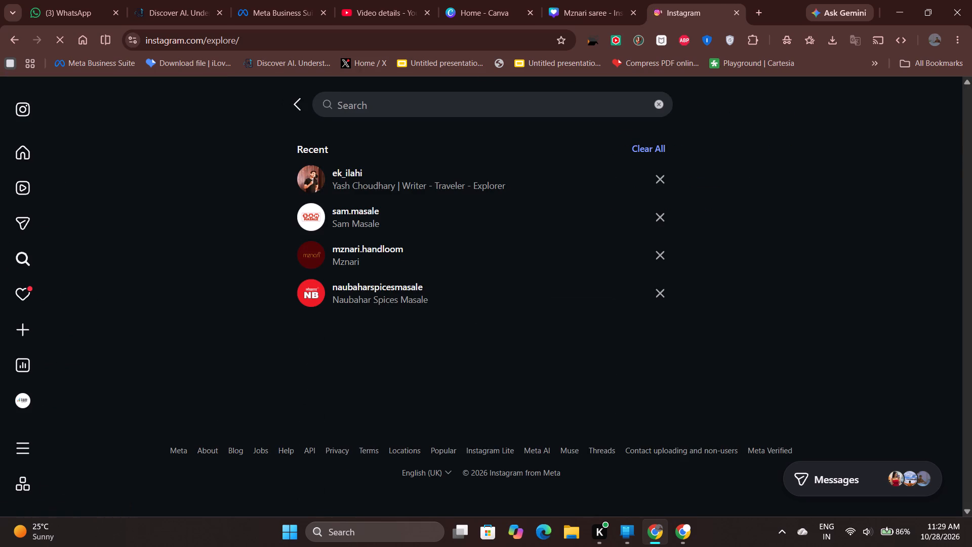
click(385, 254)
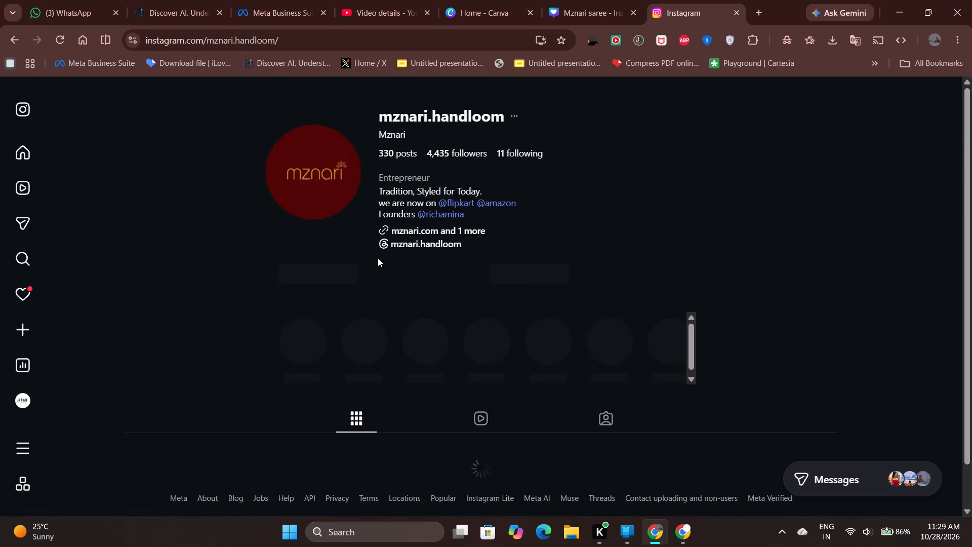
scroll(378, 258, down, 3)
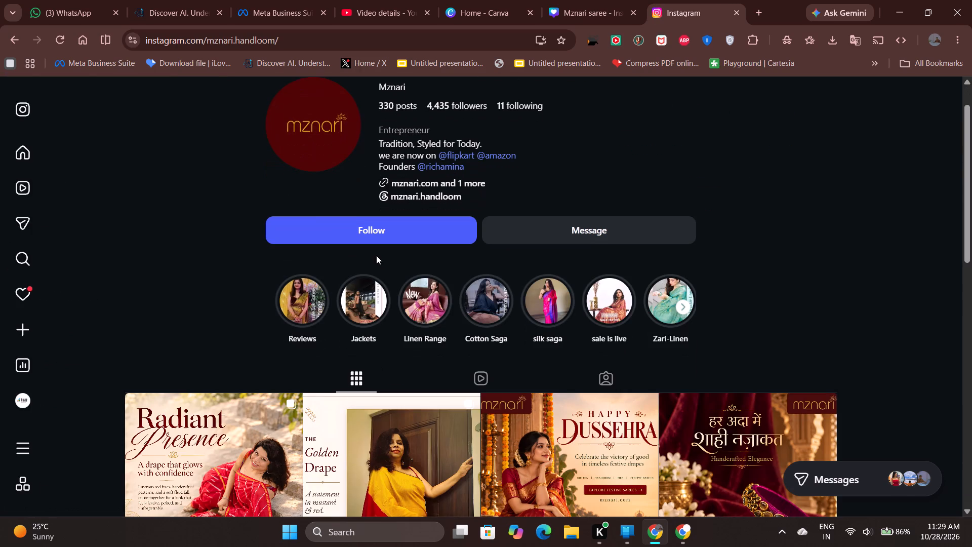
scroll(376, 255, down, 3)
scroll(299, 283, down, 2)
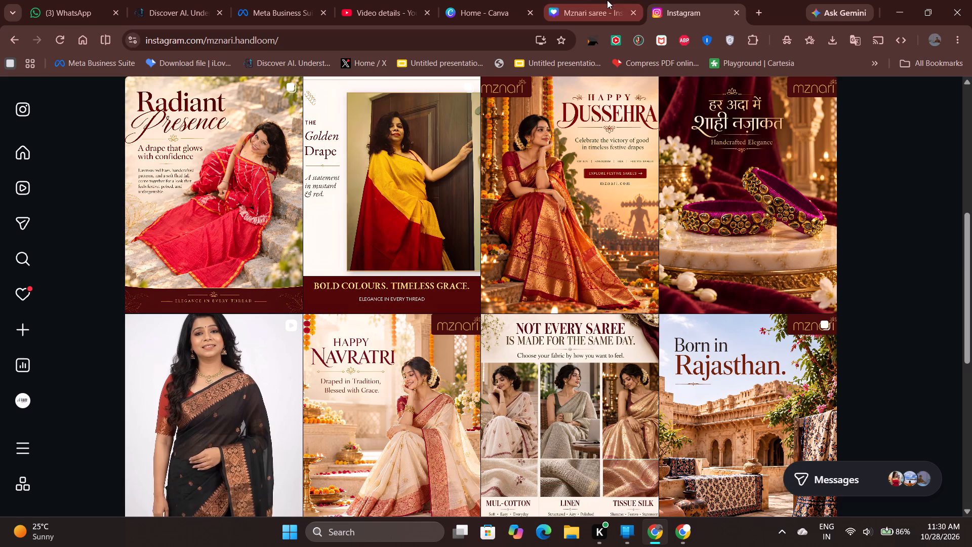
Back in the Mznari saree design, download only page 154, the Timeless Elegance post, as a PNG at size 2.
click(599, 7)
scroll(560, 308, down, 1)
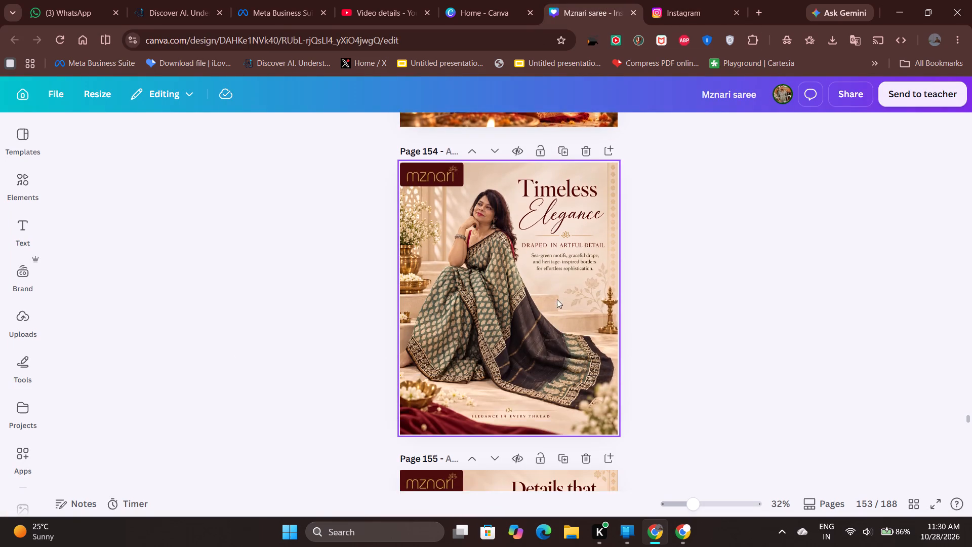
scroll(557, 299, down, 1)
click(543, 239)
scroll(543, 239, down, 1)
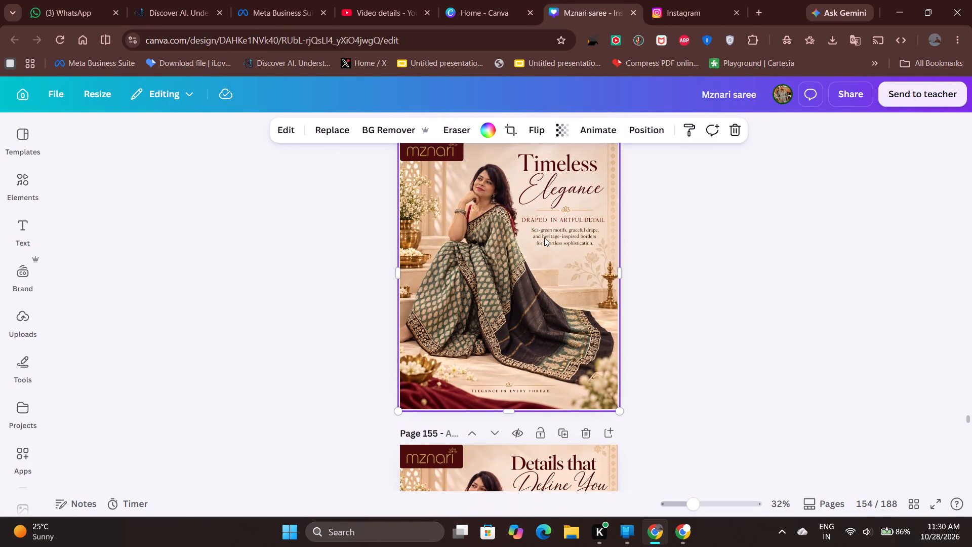
scroll(544, 238, down, 1)
click(859, 96)
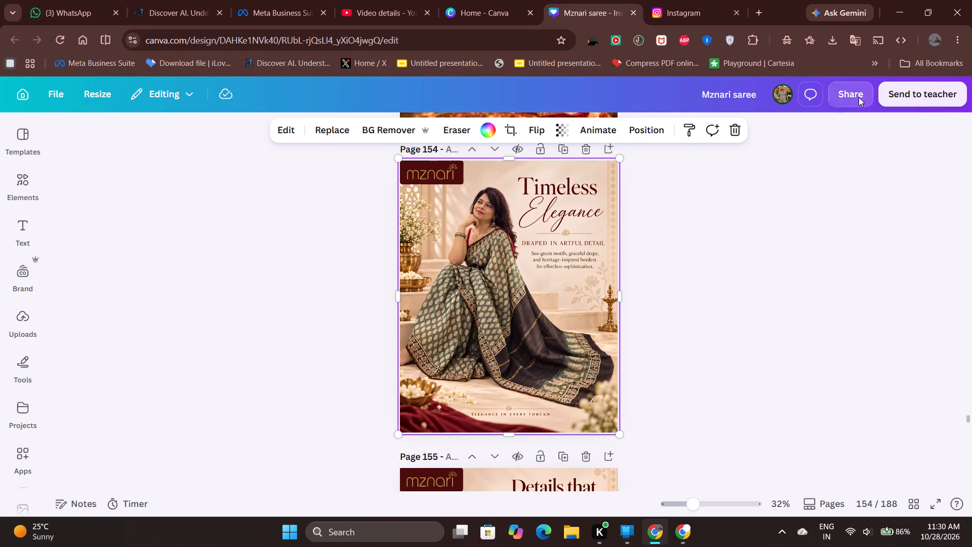
click(748, 382)
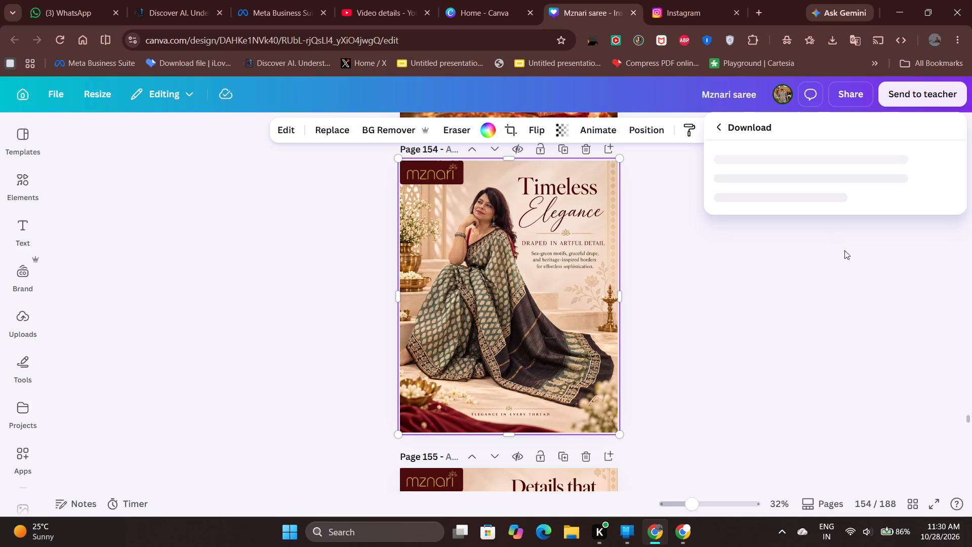
click(827, 233)
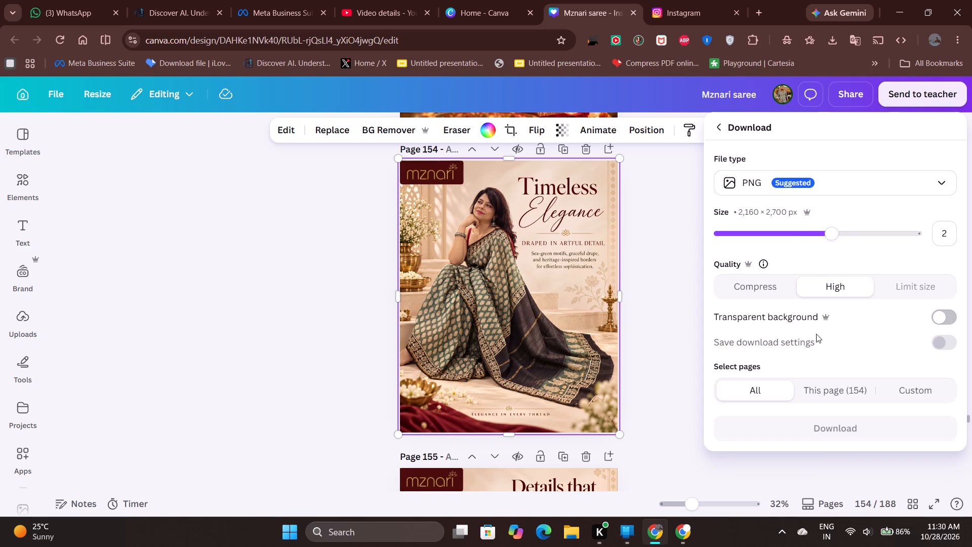
click(846, 390)
scroll(836, 429, down, 1)
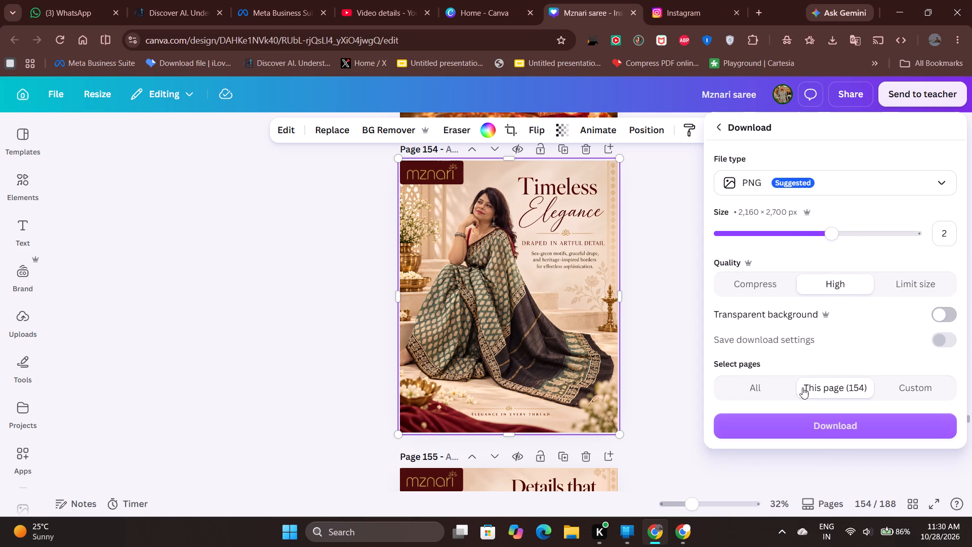
click(802, 425)
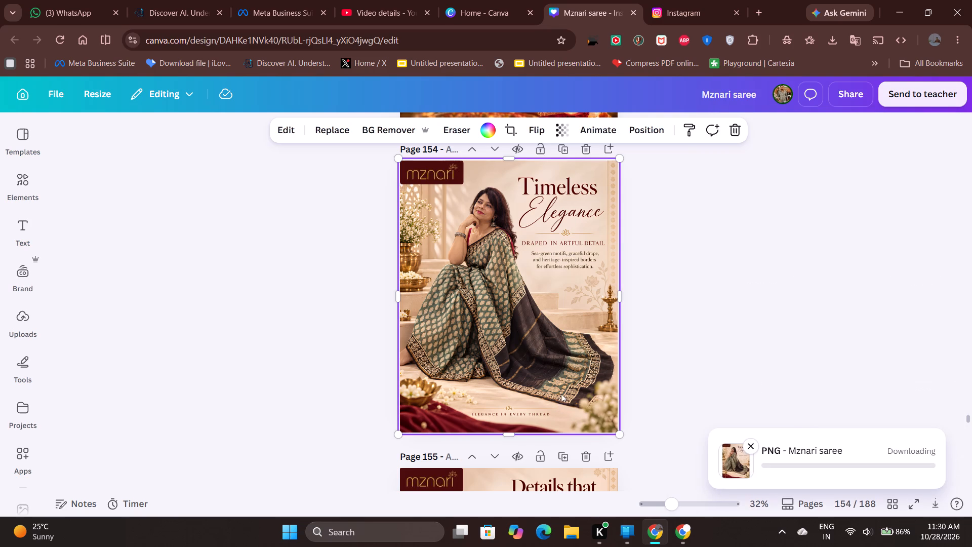
Delete the mznari logo from the "Details that Define You" post on page 155.
scroll(566, 384, down, 4)
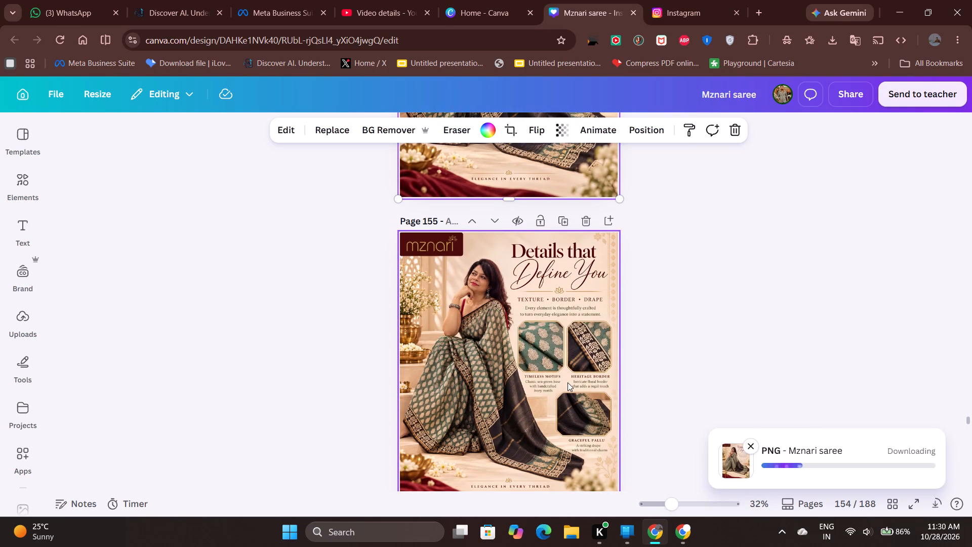
scroll(568, 382, down, 2)
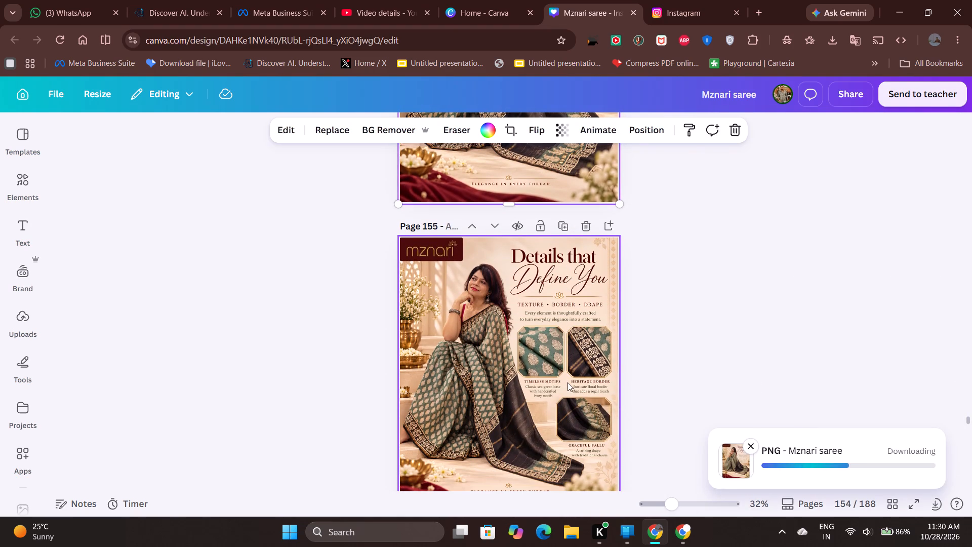
click(568, 382)
click(437, 254)
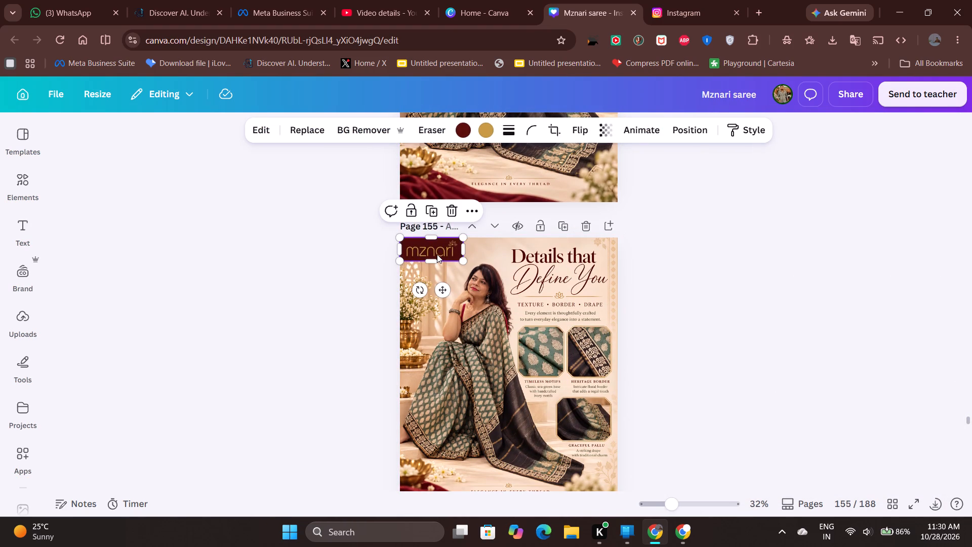
key(Delete)
Download only page 155 of the Mznari saree design as a PNG.
click(491, 288)
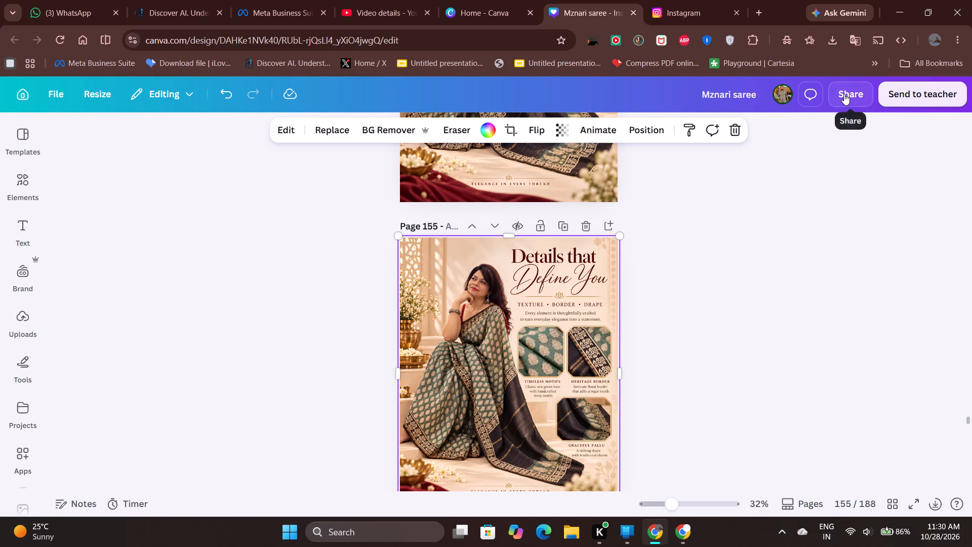
click(844, 94)
click(731, 404)
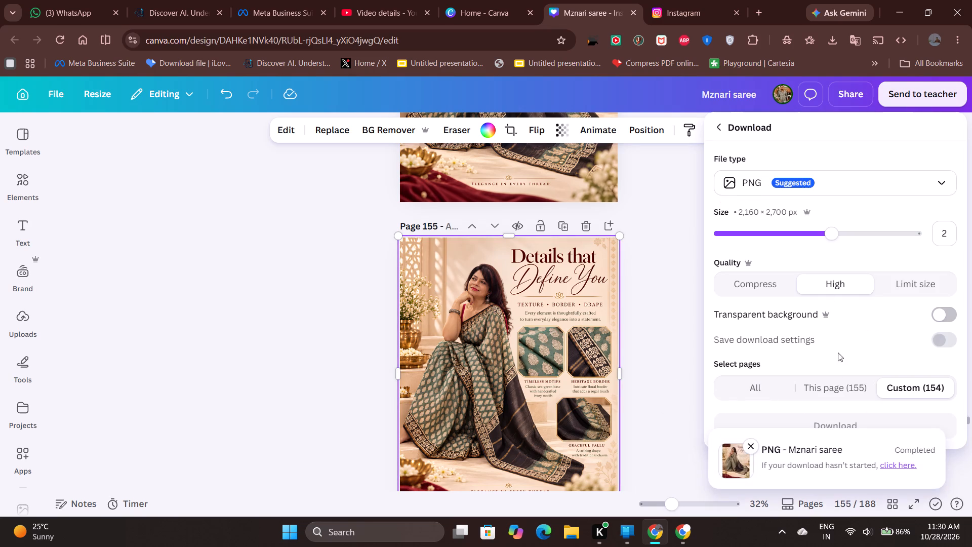
click(828, 384)
click(827, 425)
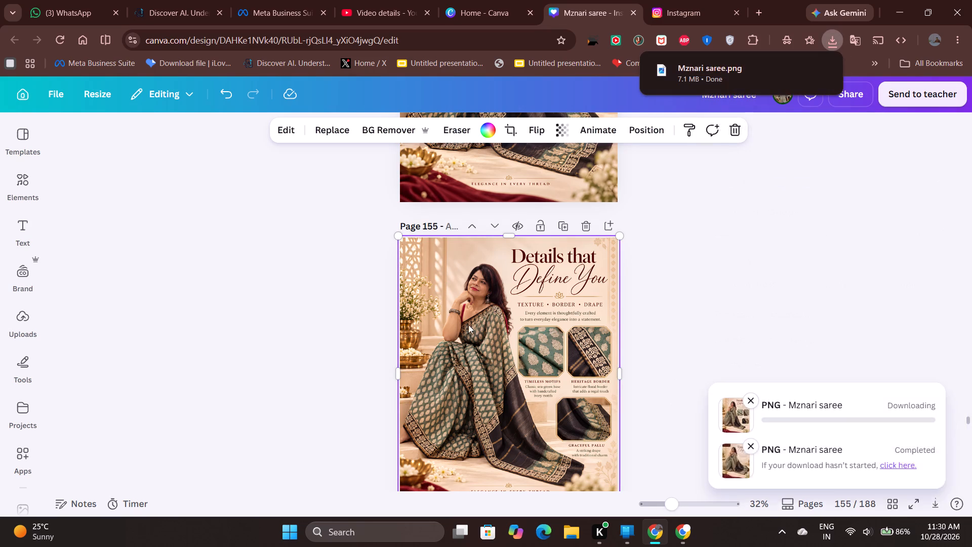
Download only page 156, the "Crafted to Captivate" post, as a PNG.
scroll(467, 324, down, 8)
scroll(467, 324, up, 2)
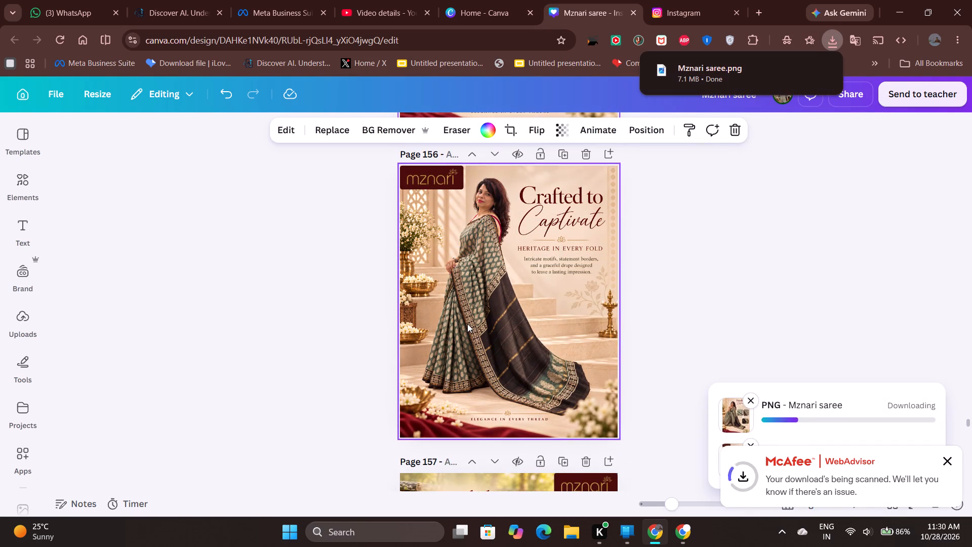
click(467, 324)
click(866, 90)
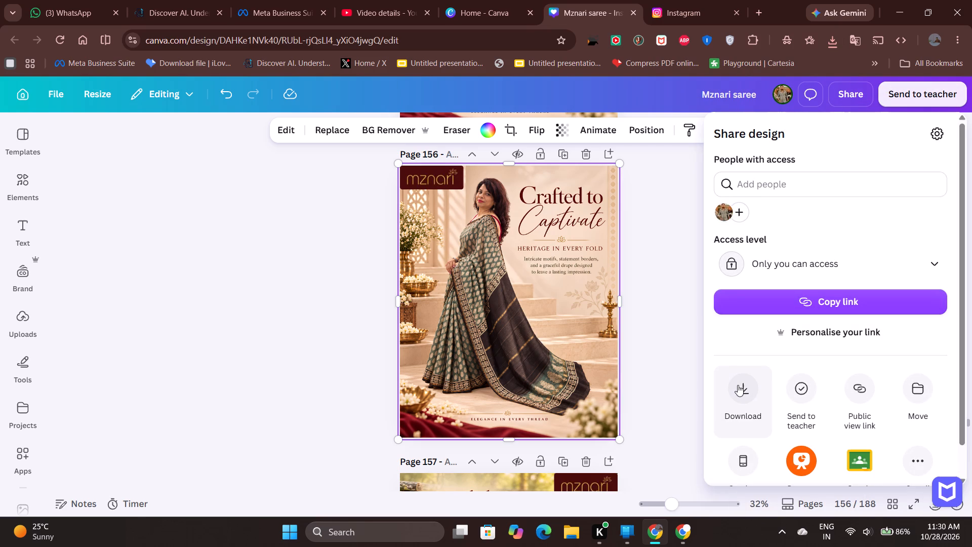
click(739, 385)
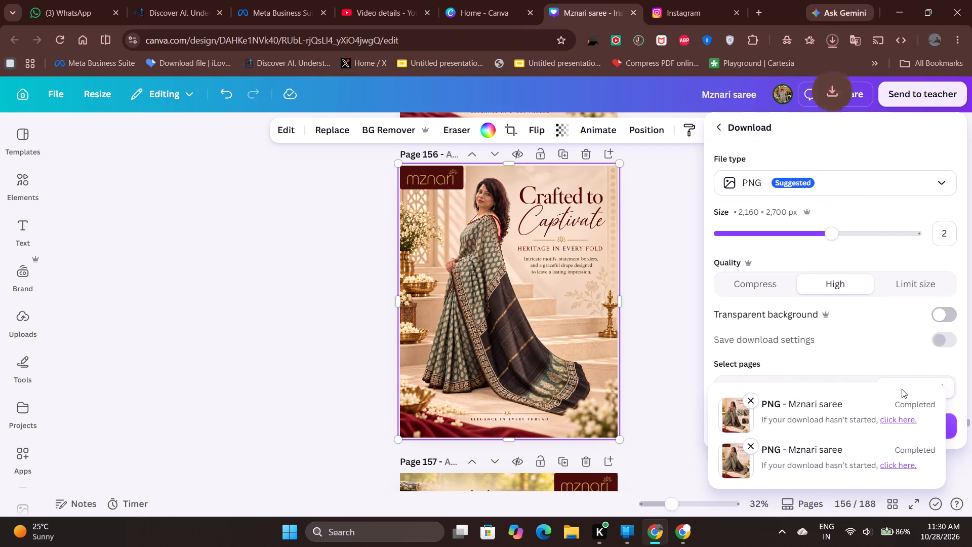
scroll(844, 320, down, 3)
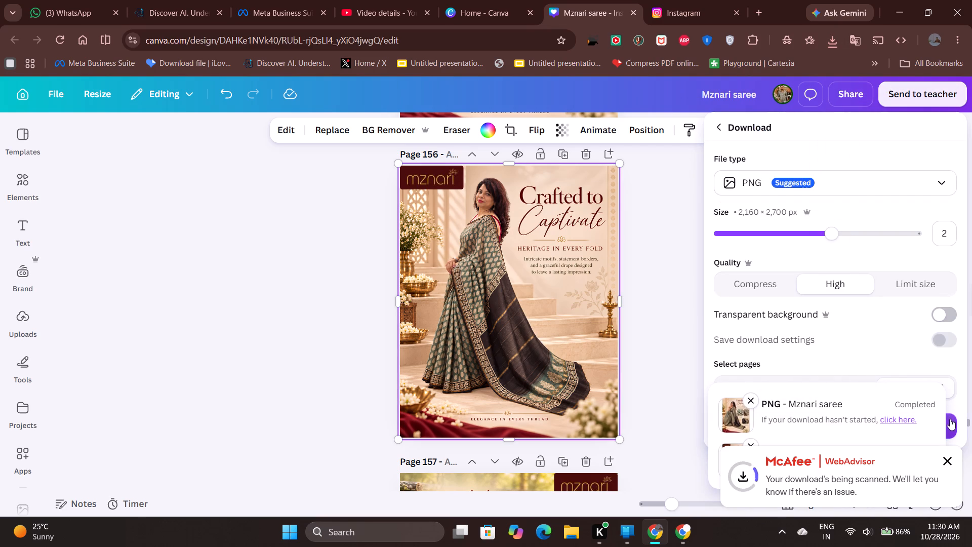
click(832, 381)
click(834, 425)
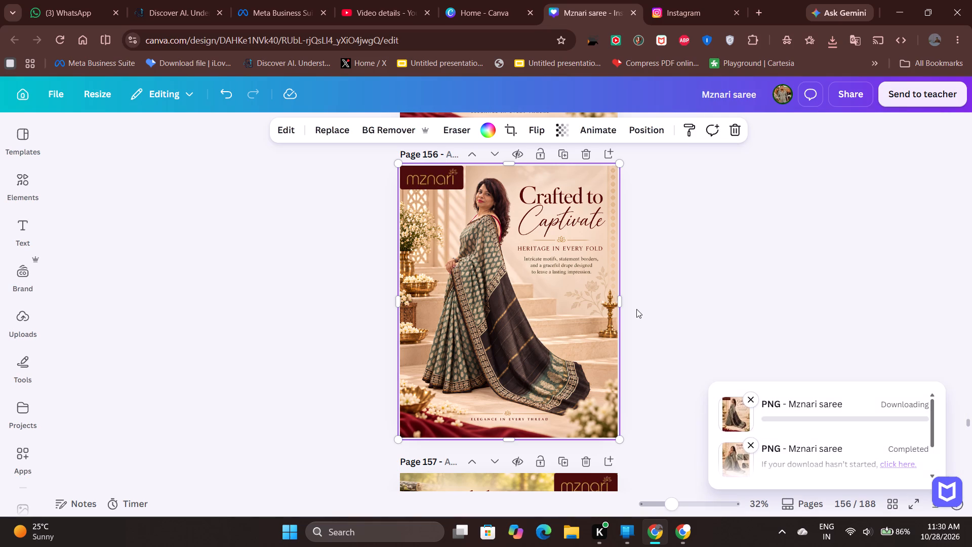
double_click(674, 304)
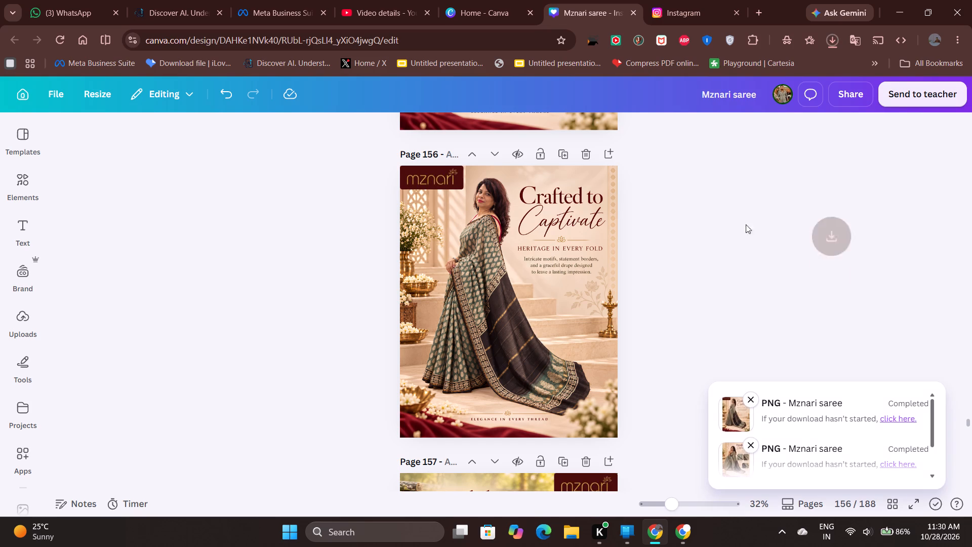
click(755, 248)
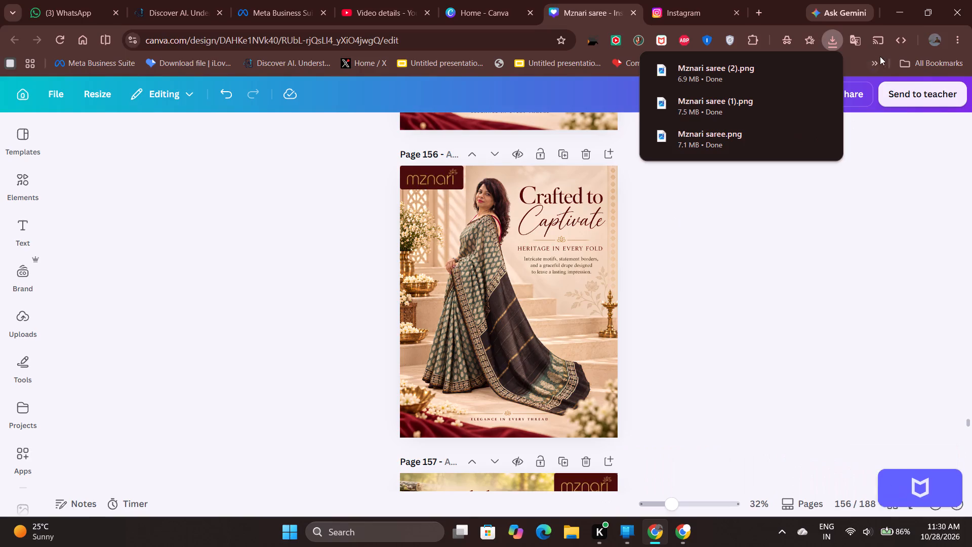
click(935, 35)
scroll(797, 467, down, 5)
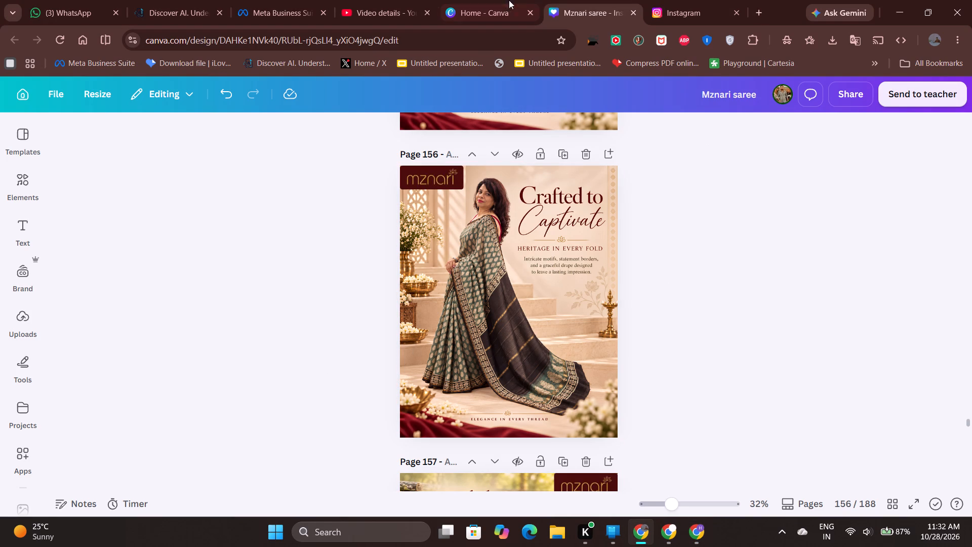
click(262, 0)
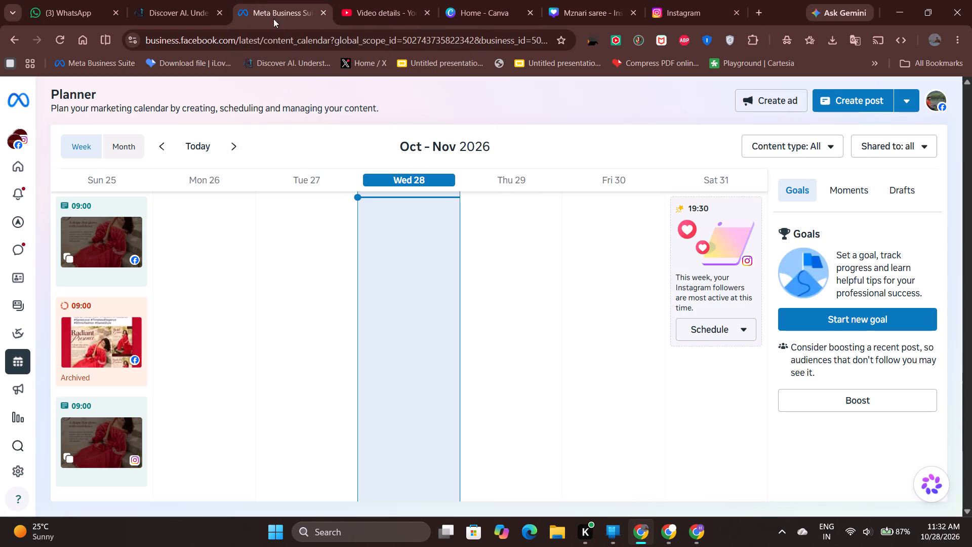
click(841, 104)
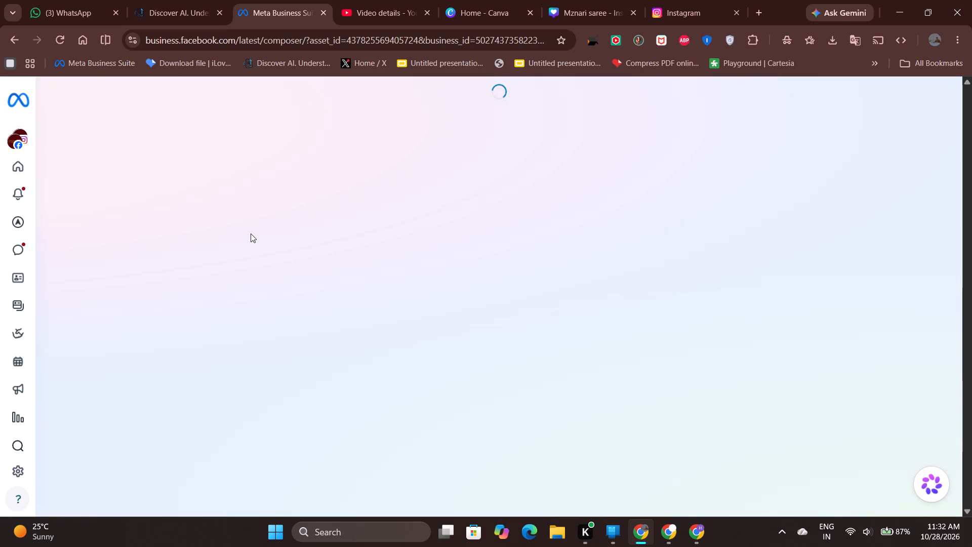
Add the images Mznari saree (2), Mznari saree (1) and Mznari saree to the post's media in that order.
click(124, 263)
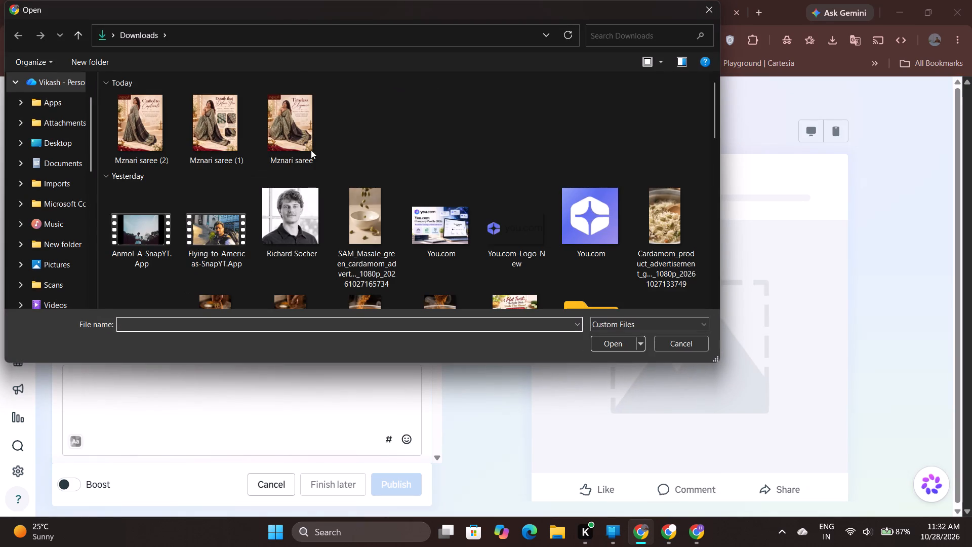
click(126, 131)
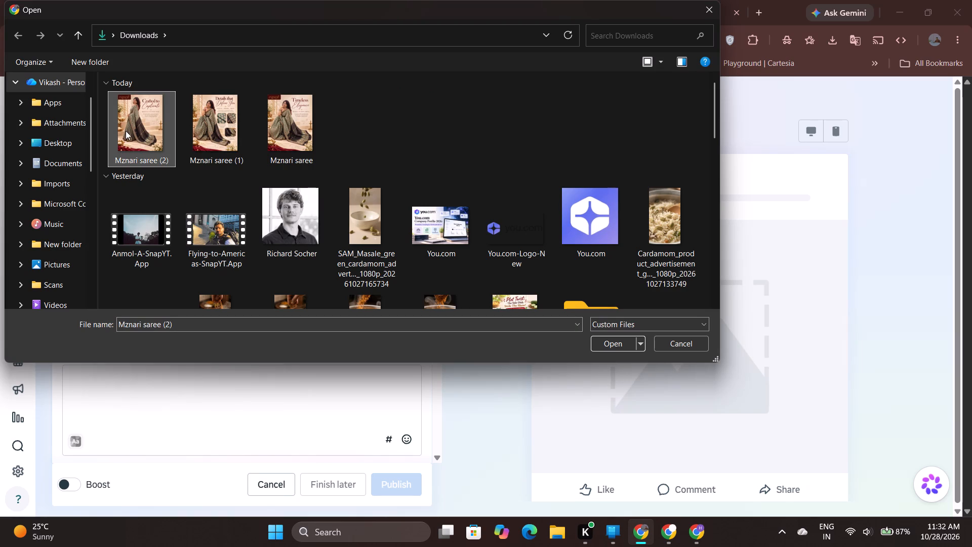
key(Return)
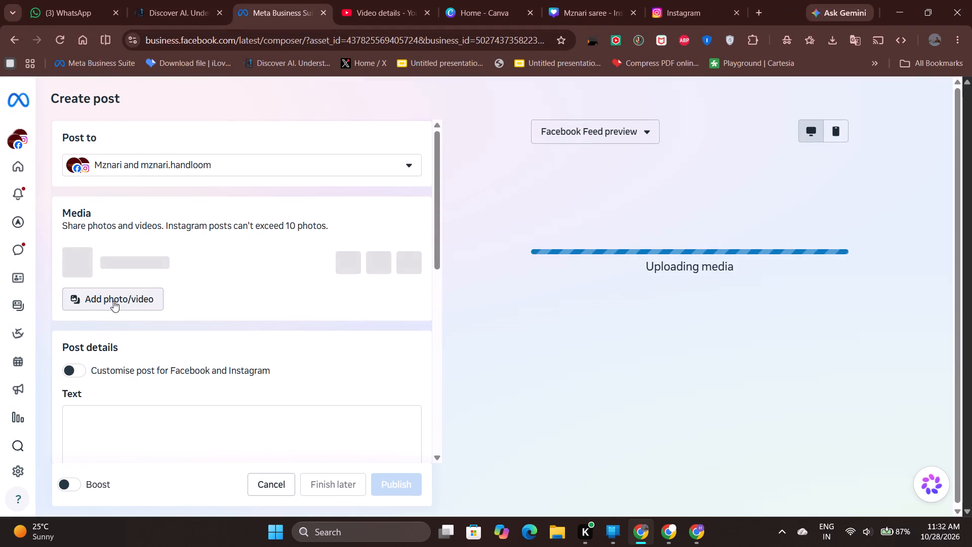
click(114, 302)
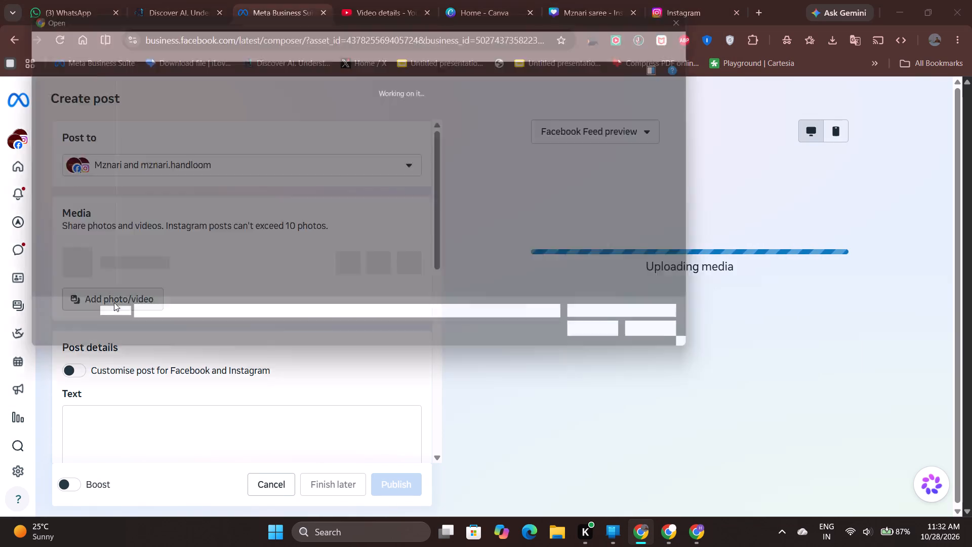
click(228, 136)
key(Return)
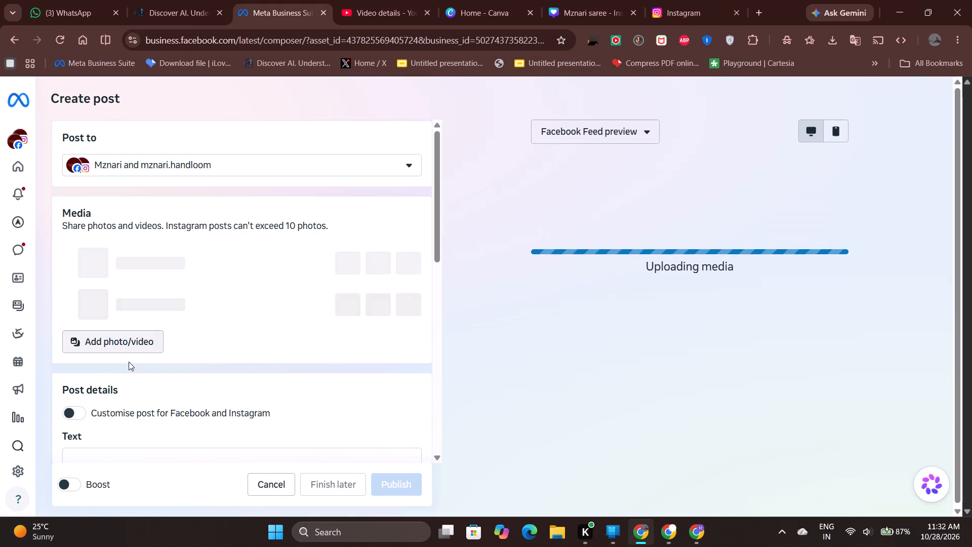
click(118, 339)
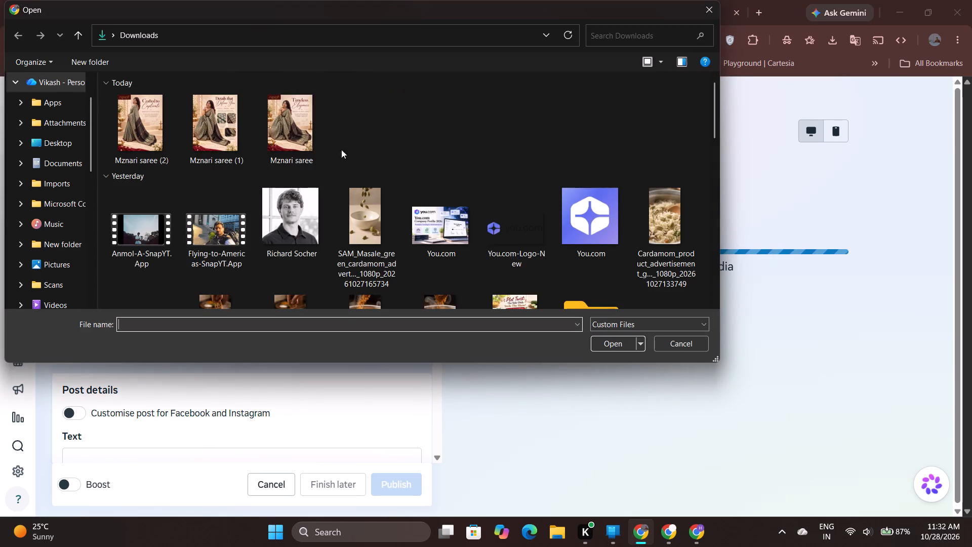
click(296, 143)
key(Return)
Insert the copied short "Crafted to Captivate!" caption as the post's text.
scroll(298, 343, down, 1)
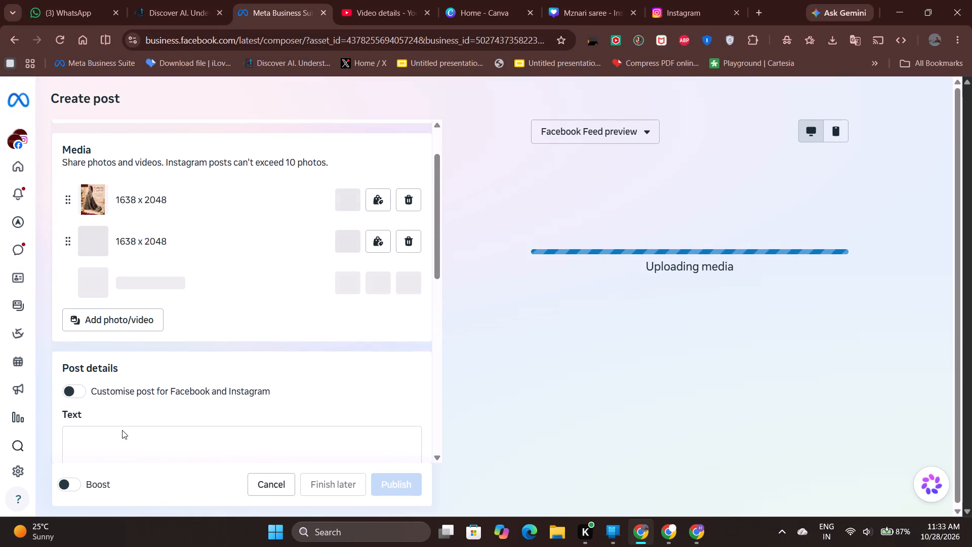
click(139, 441)
key(ctrl+v)
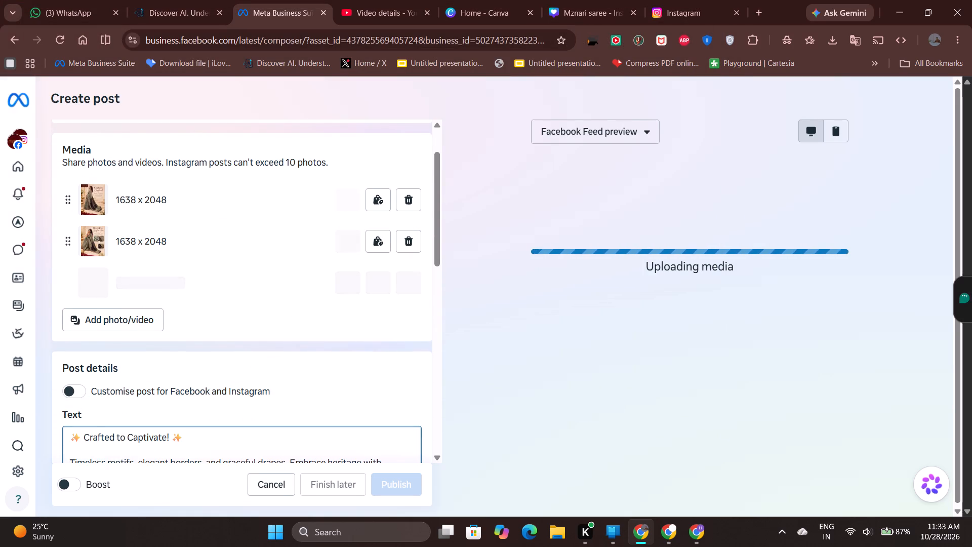
Check the post's text and settings, then publish it to the Mznari Facebook and Instagram accounts.
scroll(249, 366, down, 4)
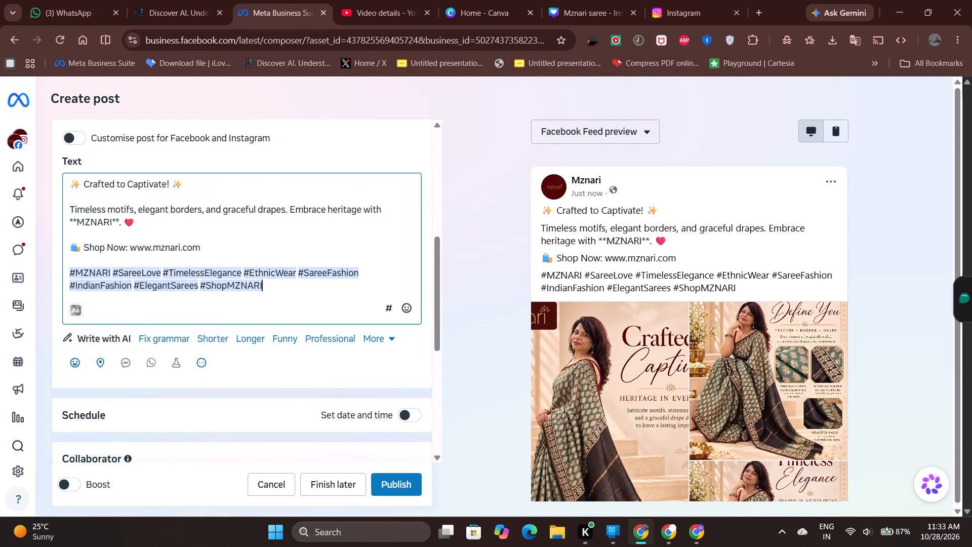
scroll(280, 289, up, 1)
scroll(420, 275, down, 4)
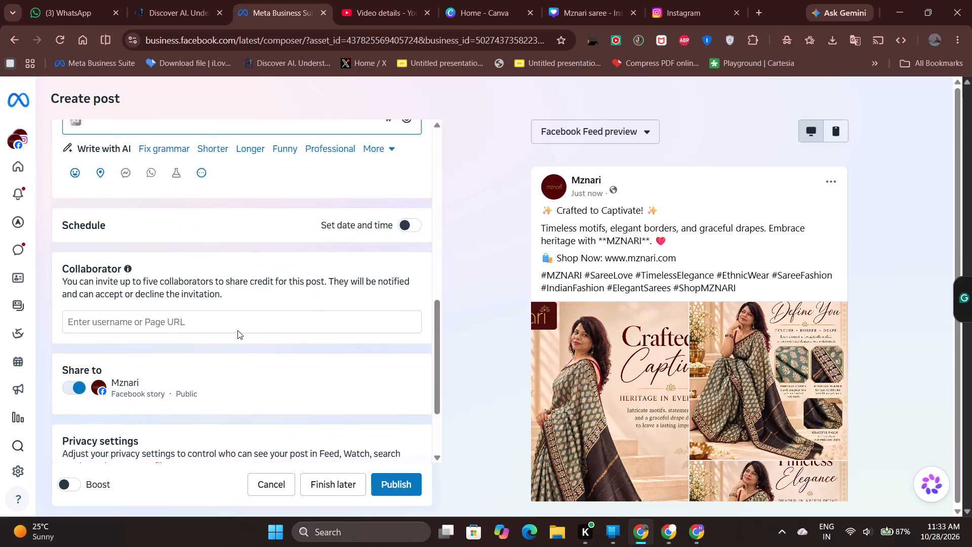
scroll(372, 332, down, 2)
click(399, 487)
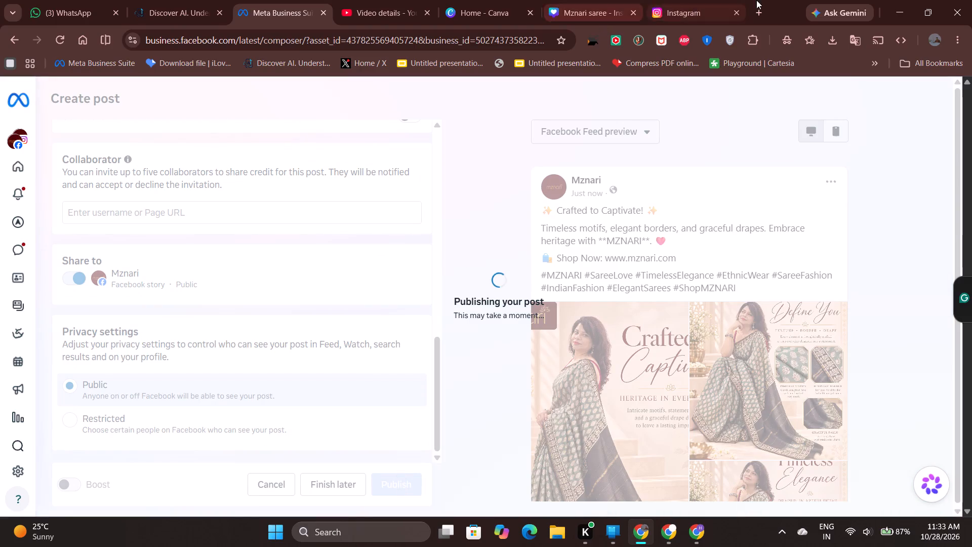
Switch to the Chrome profile with the orange M avatar.
click(943, 38)
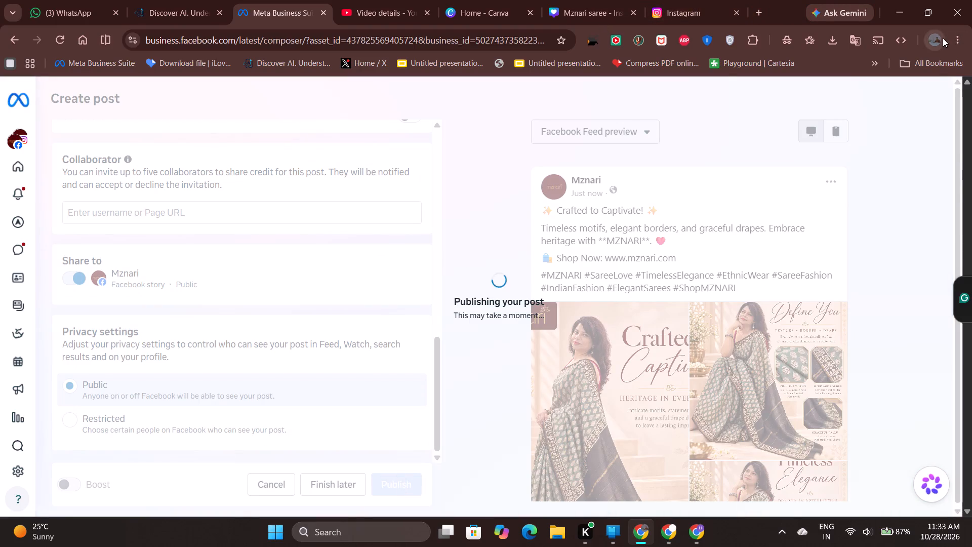
scroll(917, 110, down, 5)
click(797, 315)
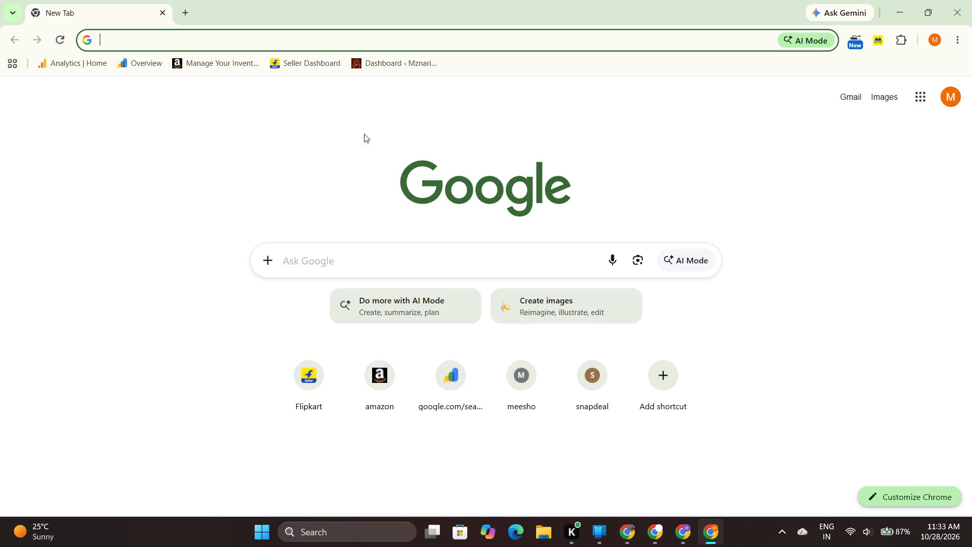
Open youtube.com and start a new community post on the Mznari channel.
click(411, 35)
text(you)
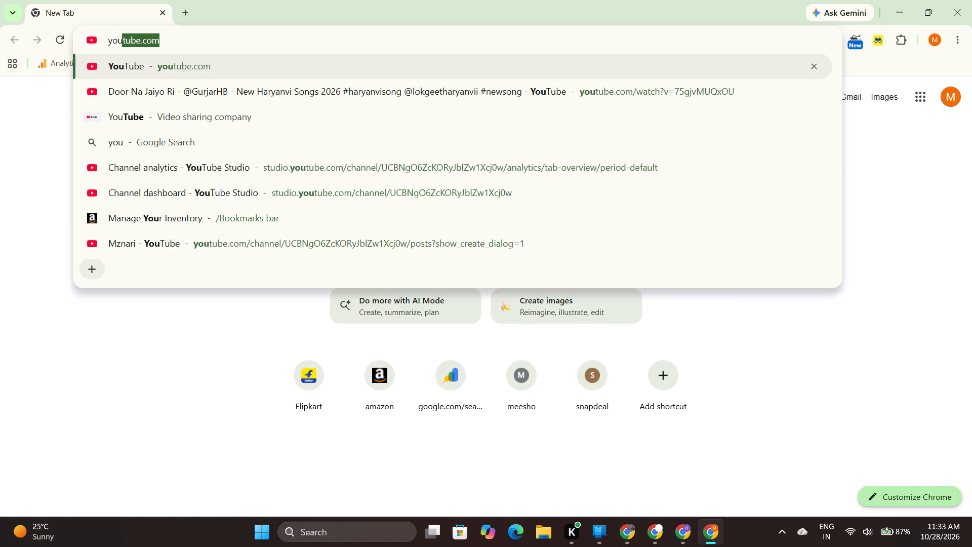
key(Return)
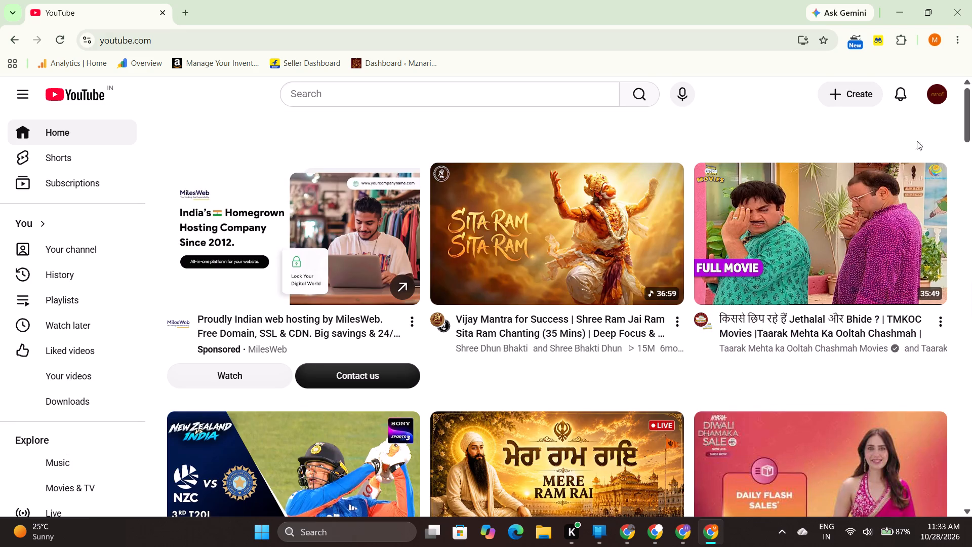
click(855, 101)
click(867, 169)
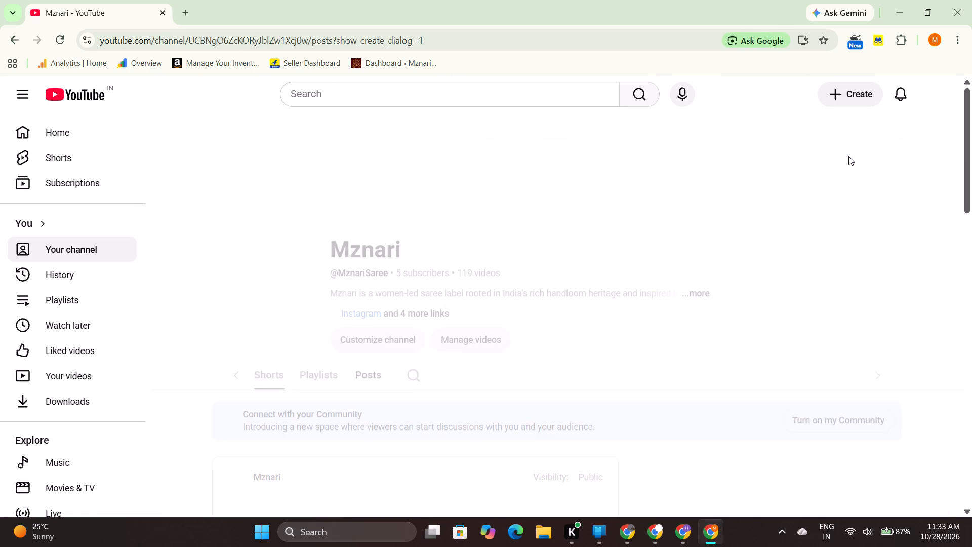
Add the image Mznari saree (2) to the YouTube post and save its preview crop aligned to the image's top.
scroll(381, 355, down, 3)
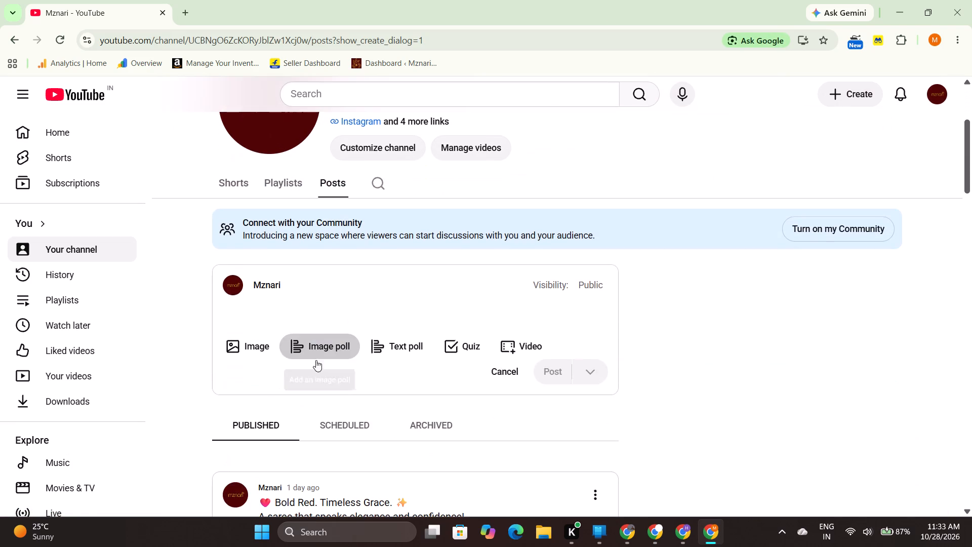
click(254, 351)
click(403, 429)
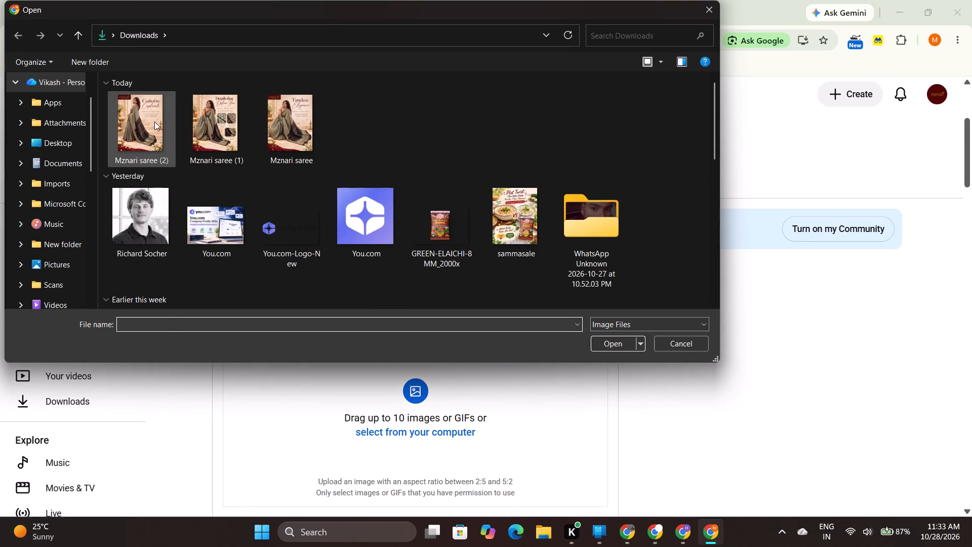
click(154, 122)
key(Return)
scroll(547, 221, down, 2)
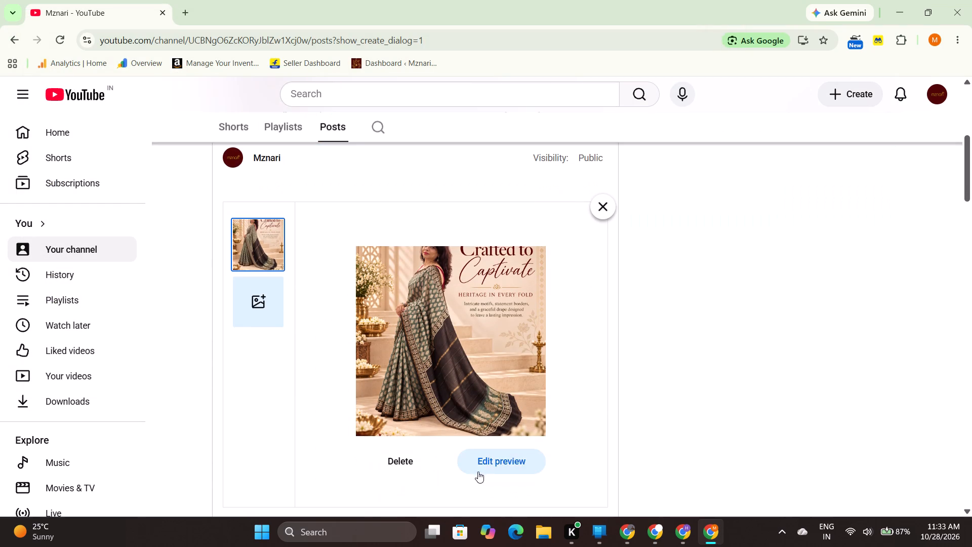
click(482, 463)
drag(447, 328, 441, 370)
click(505, 457)
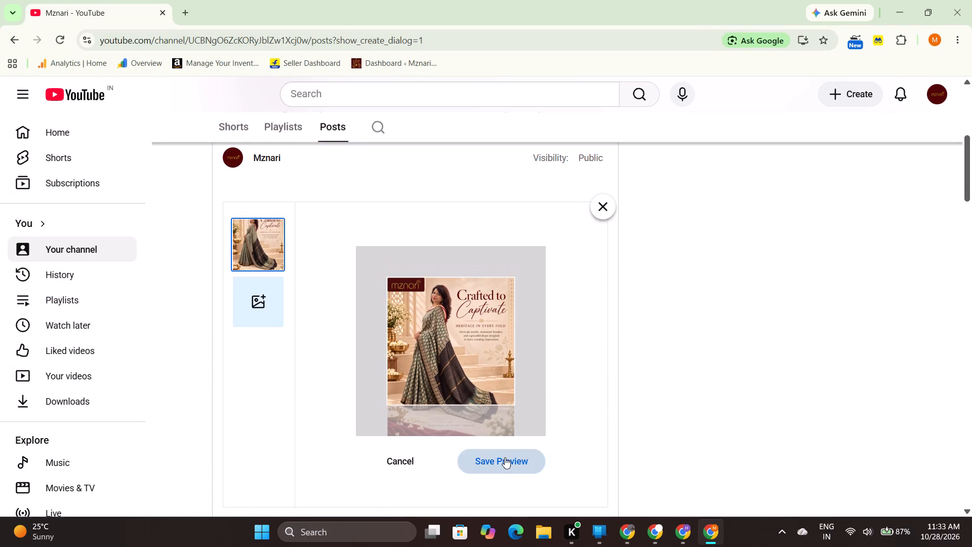
Add the image Mznari saree (1) to the YouTube post and save its preview crop aligned to the image's top.
click(276, 296)
click(242, 124)
key(Return)
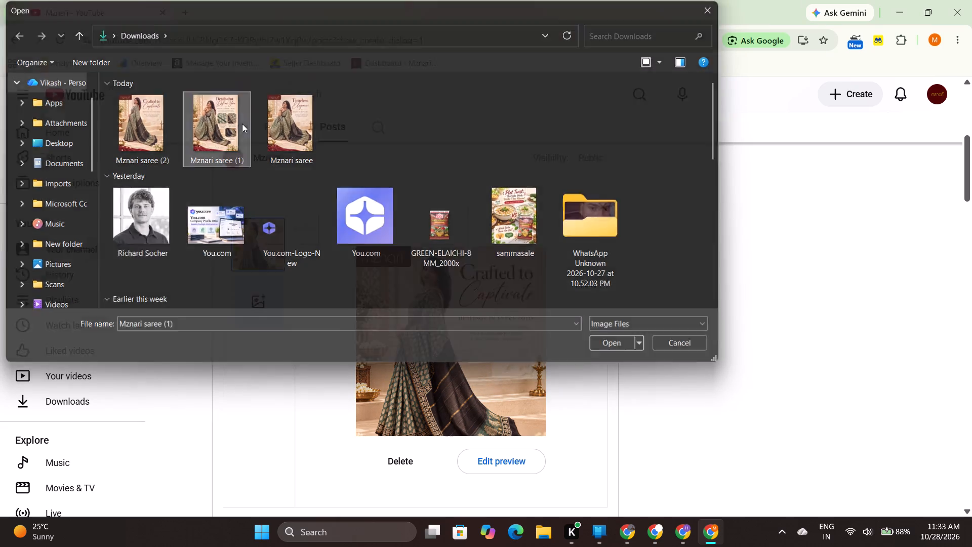
click(494, 455)
drag(471, 349, 465, 379)
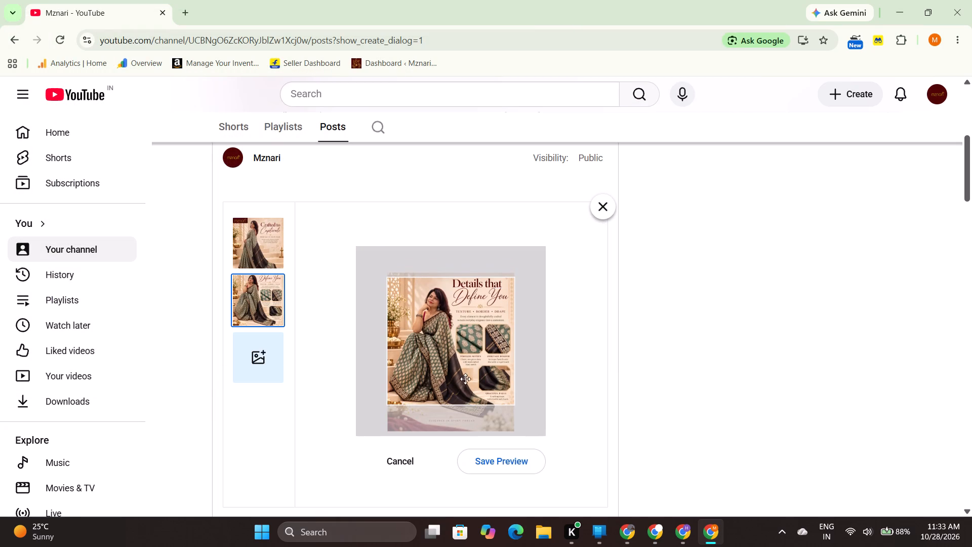
drag(465, 379, 465, 383)
click(506, 458)
Add the image Mznari saree to the YouTube post and save its preview crop aligned to the image's top.
click(251, 364)
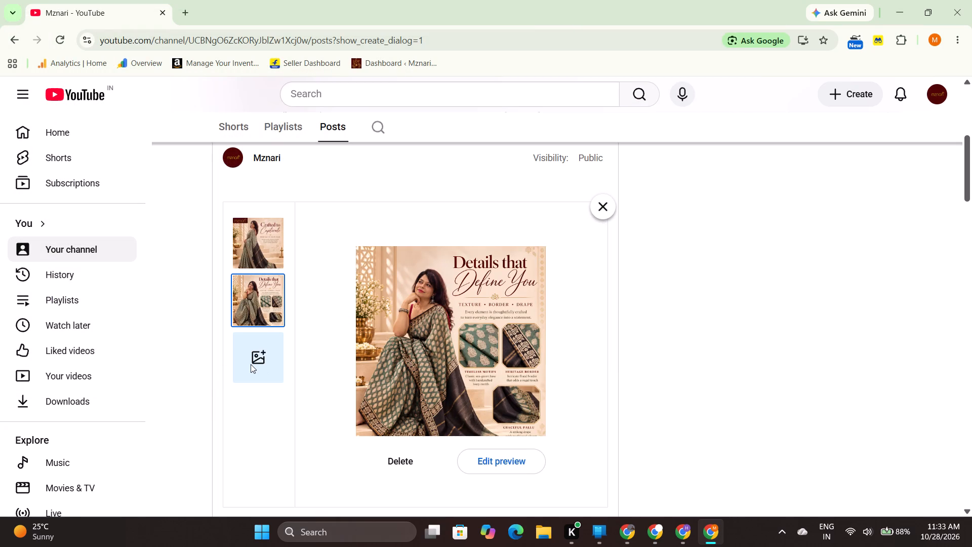
click(294, 150)
key(Return)
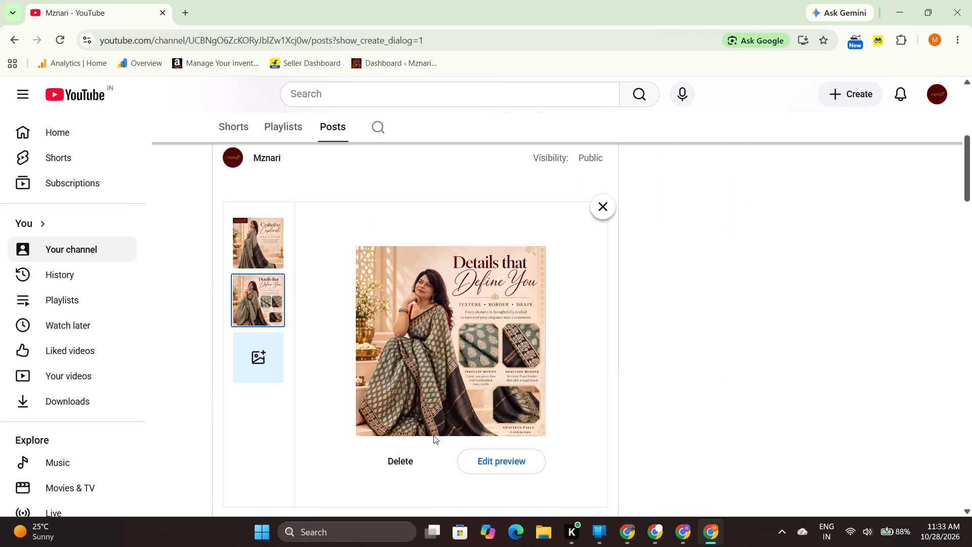
click(489, 460)
drag(435, 331, 417, 401)
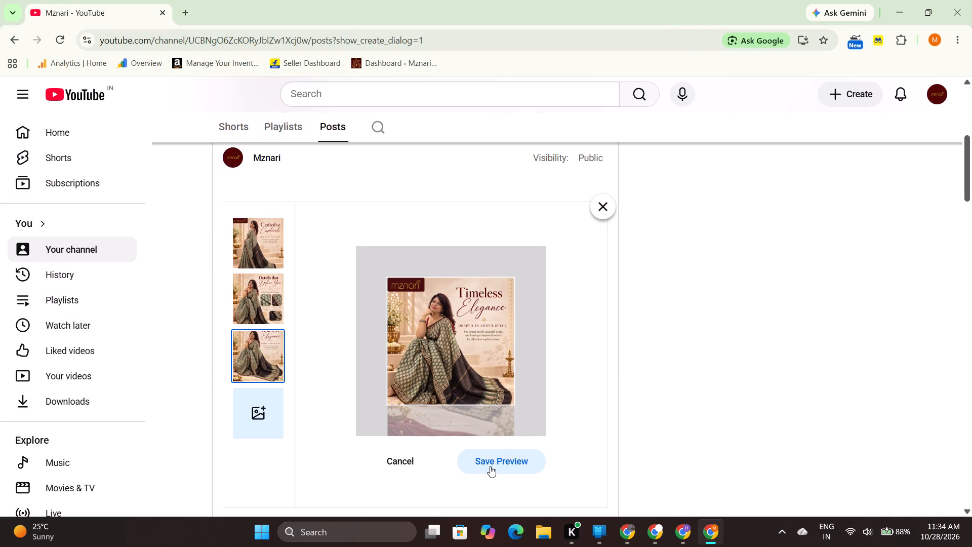
click(490, 466)
Paste the Crafted to Captivate caption into the YouTube post's text.
click(310, 190)
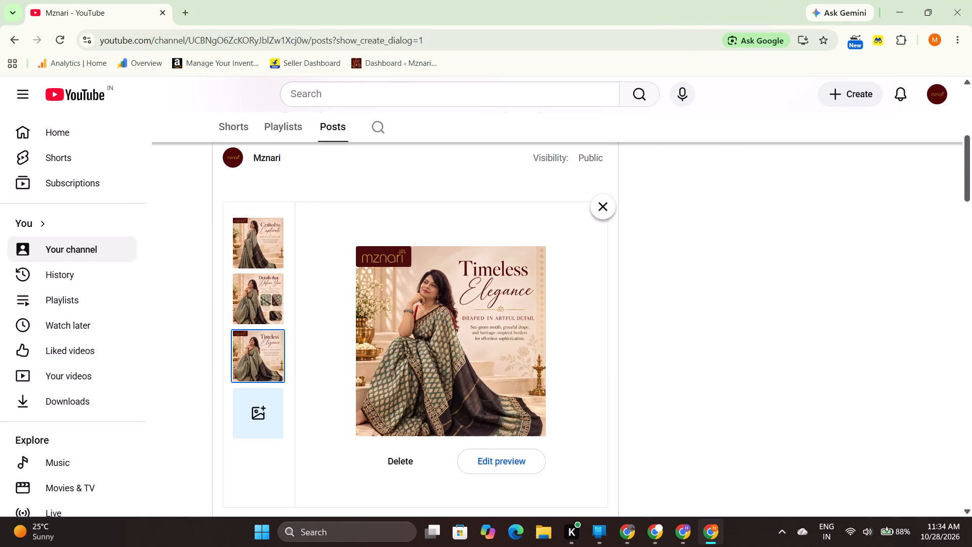
key(ctrl+v)
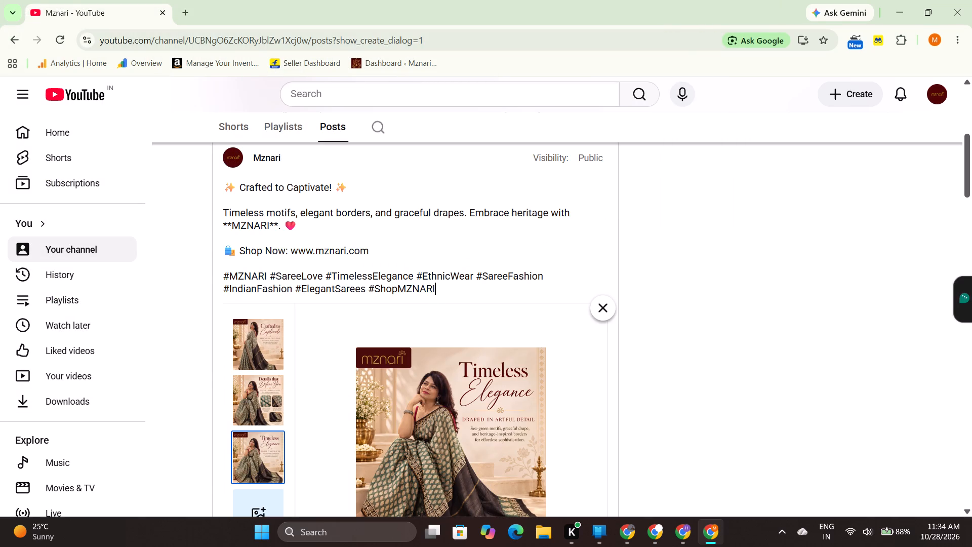
Remove the asterisks around MZNARI in the caption, along with the period and space before the heart emoji.
click(271, 222)
click(278, 225)
key(BackSpace)
key(BackSpace)
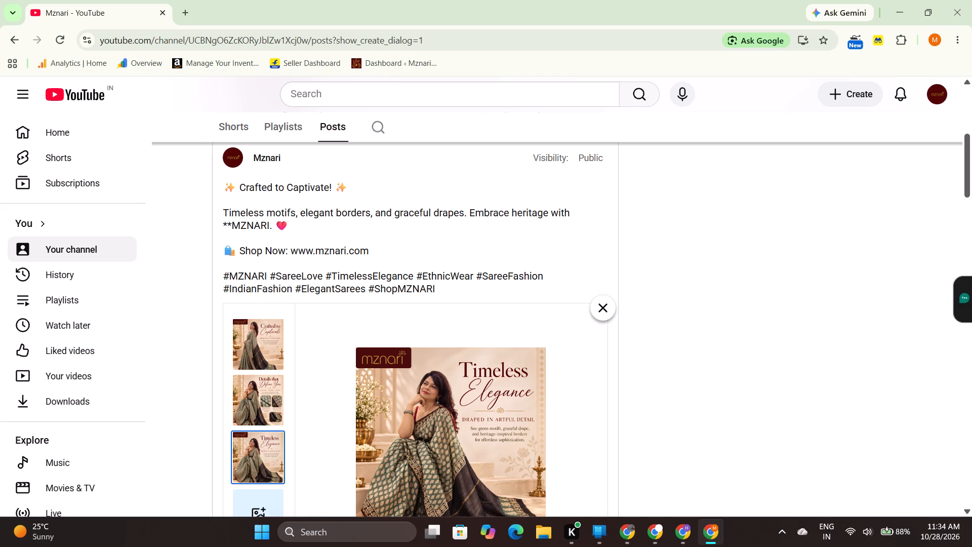
key(Right)
key(BackSpace)
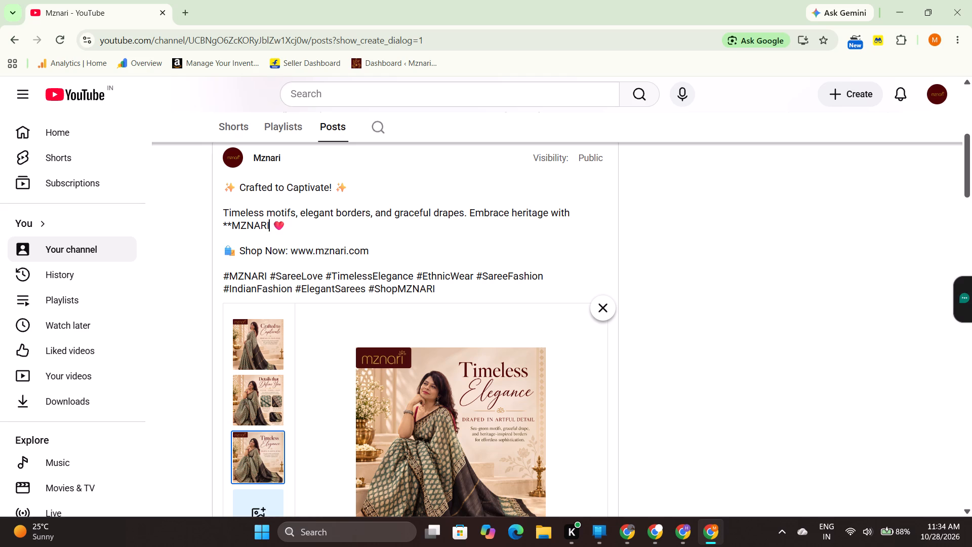
click(232, 224)
key(BackSpace)
key(BackSpace)
click(265, 223)
key(BackSpace)
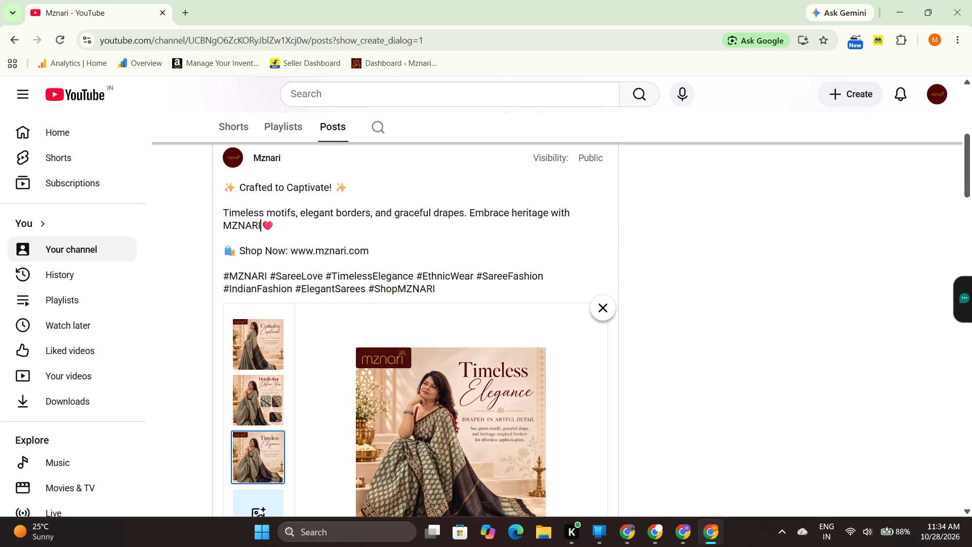
Publish the community post on the Mznari YouTube channel.
scroll(385, 266, down, 4)
click(547, 377)
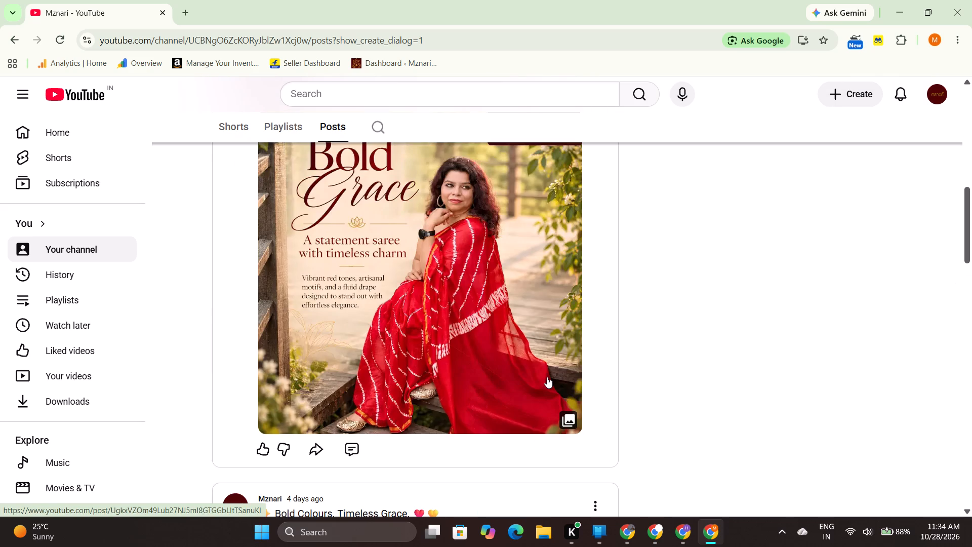
Switch to Meta Business Suite, dismiss the ad offer, and open the Facebook version of the 28 October Crafted to Captivate post for editing from the Planner.
key(alt+Tab)
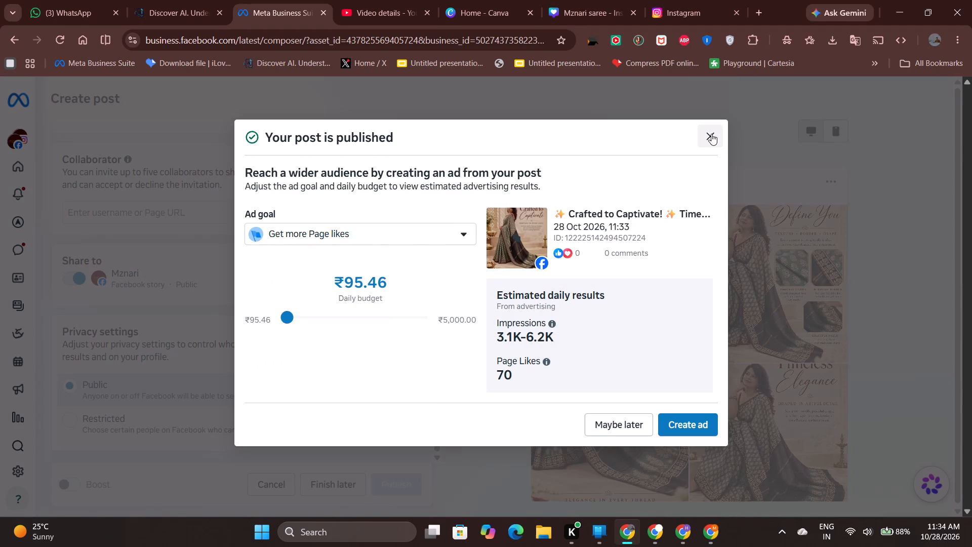
click(713, 133)
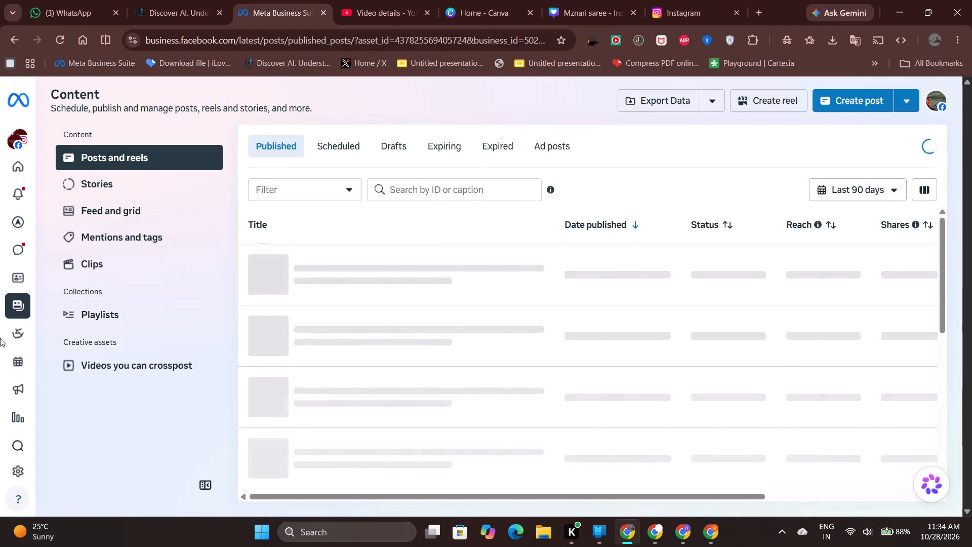
click(18, 364)
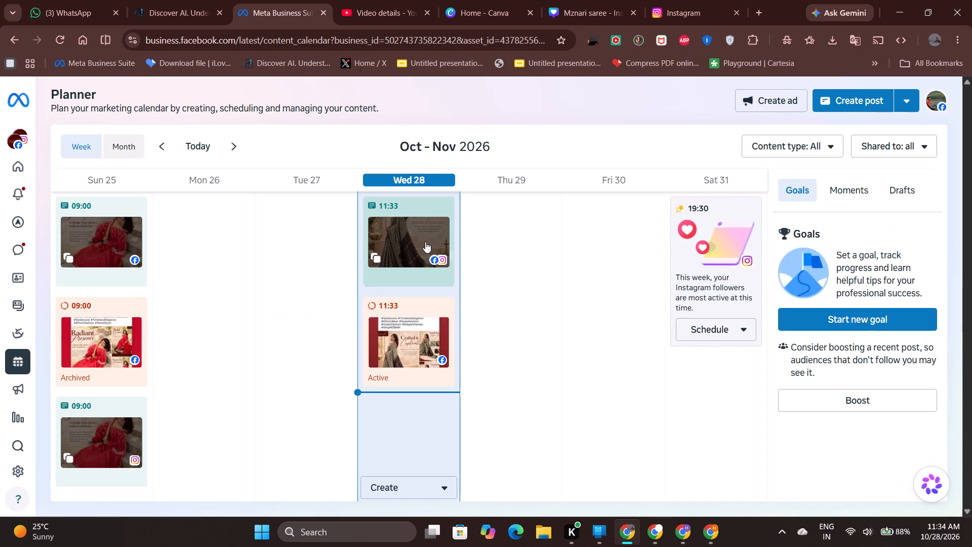
click(419, 225)
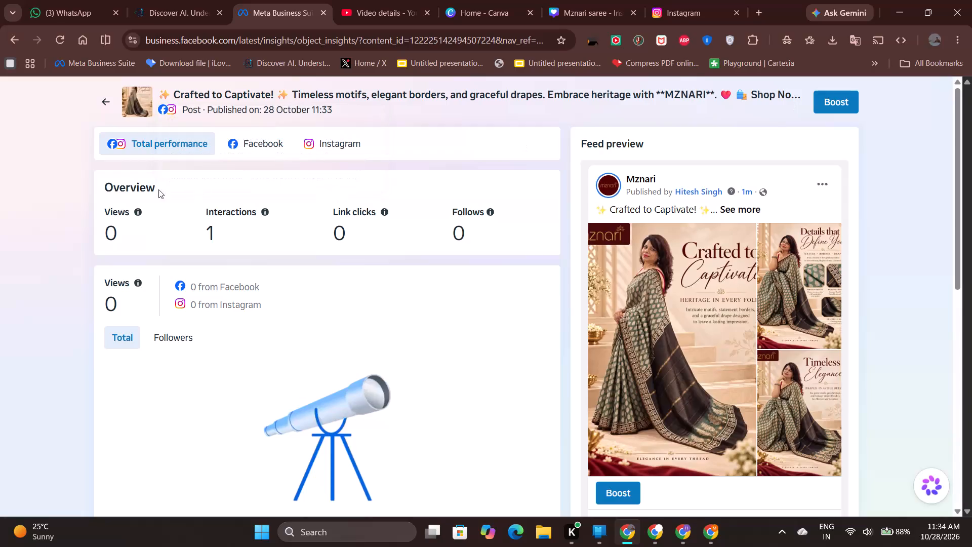
click(253, 145)
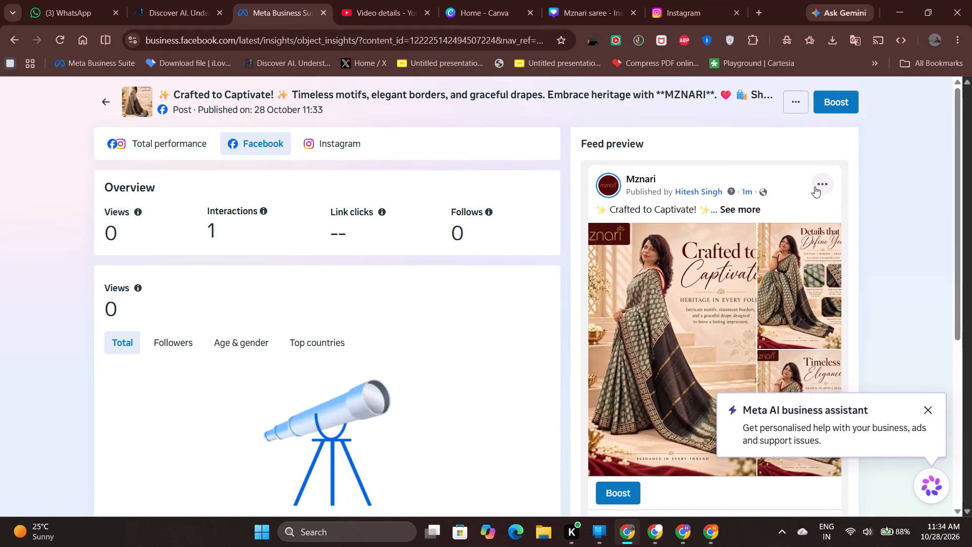
click(815, 186)
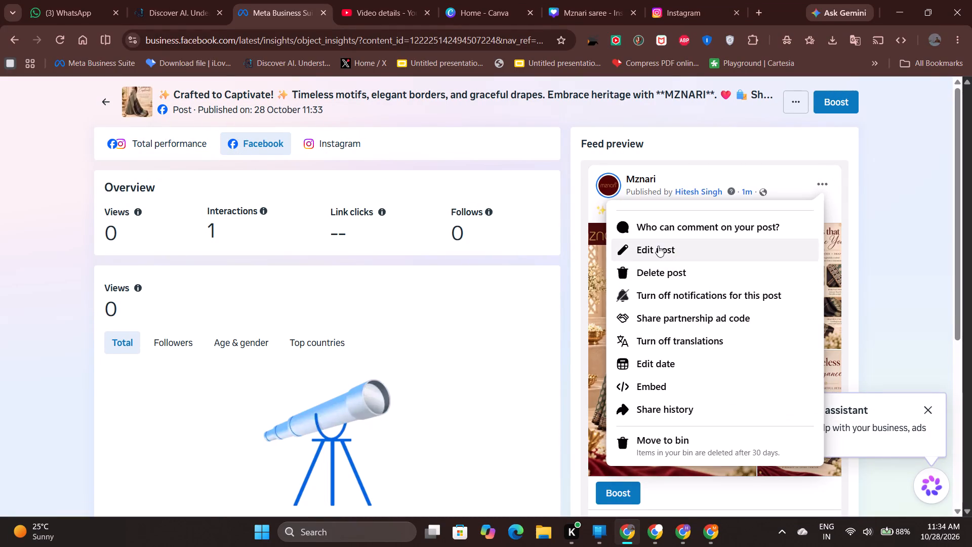
click(658, 246)
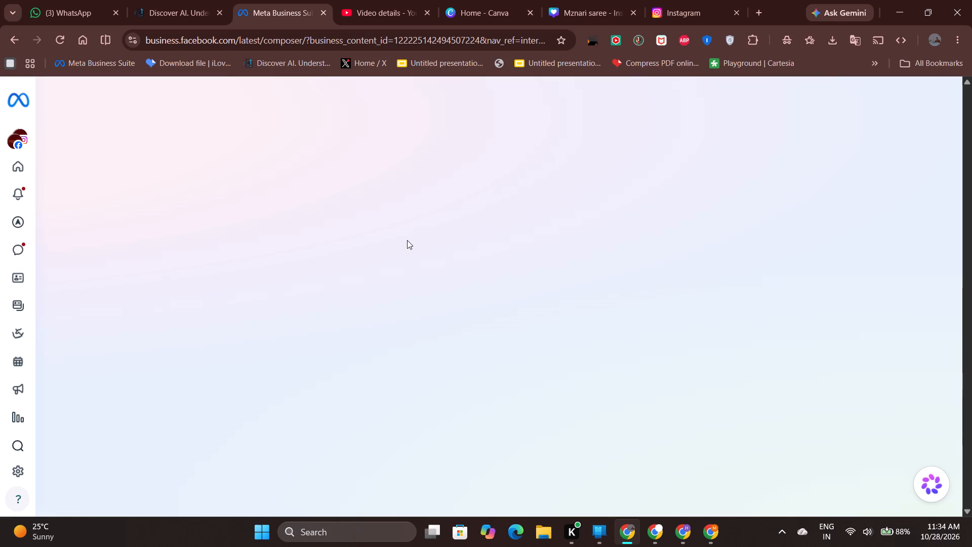
Remove the asterisks around MZNARI and the period after it from the Facebook caption, publish the edit, and dismiss the weekly review.
scroll(214, 341, down, 3)
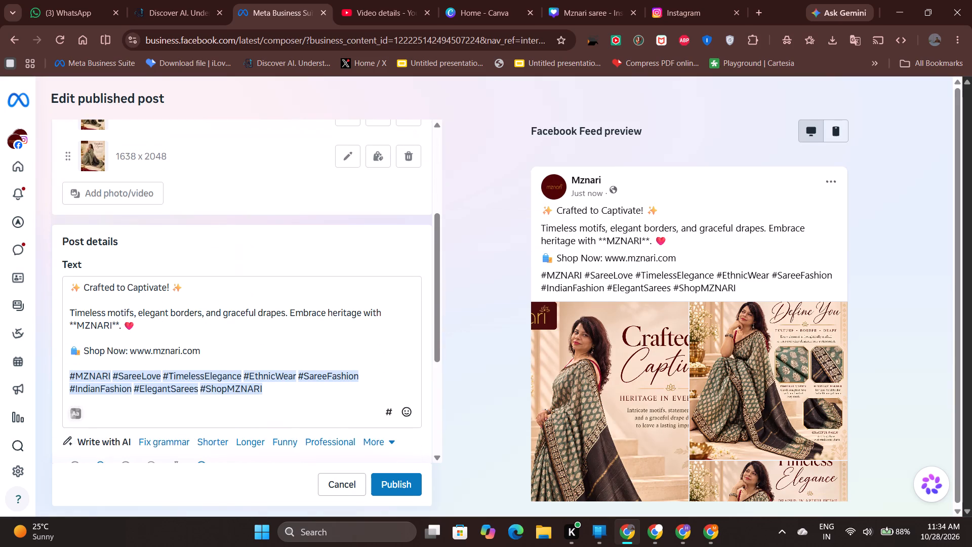
click(122, 329)
key(BackSpace)
key(BackSpace)
key(BackSpace)
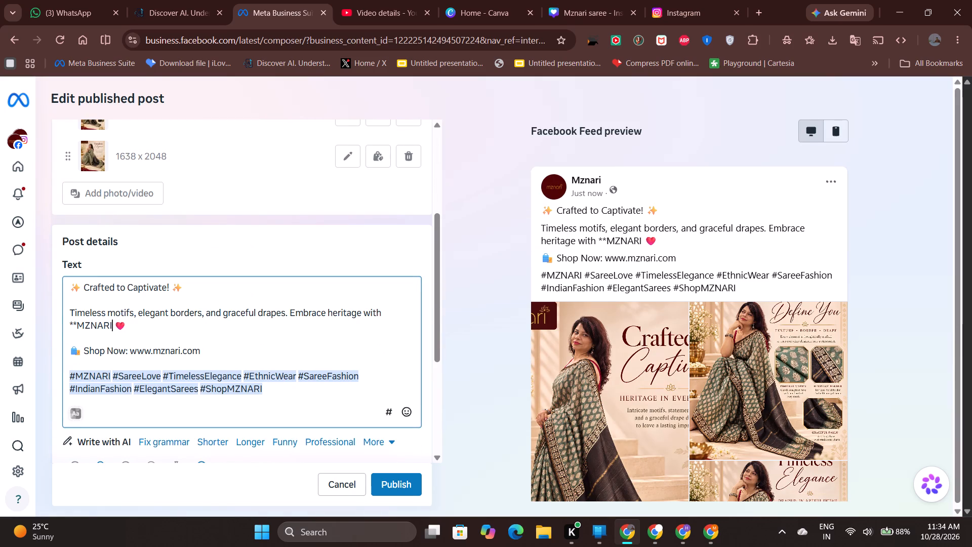
key(BackSpace)
key(ctrl+z)
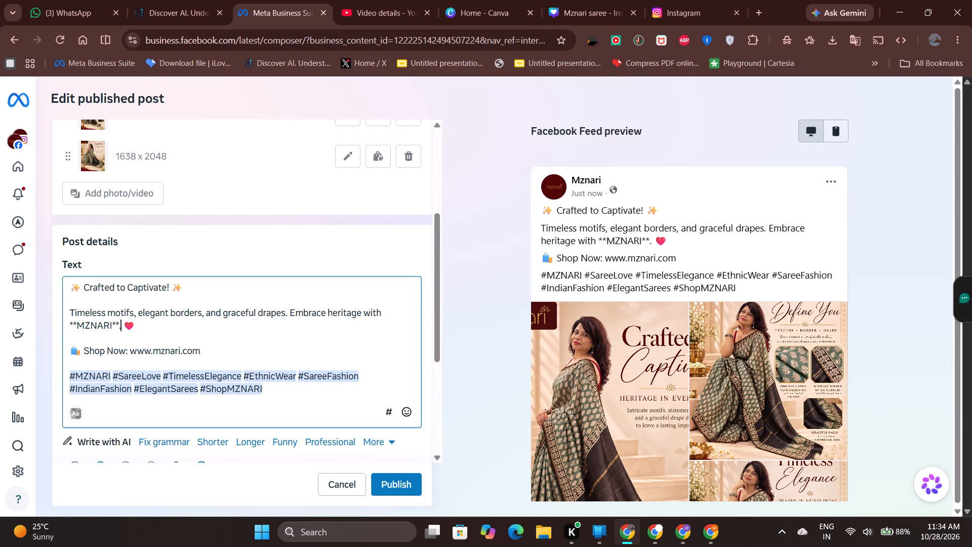
key(BackSpace)
key(BackSpace)
key(BackSpace)
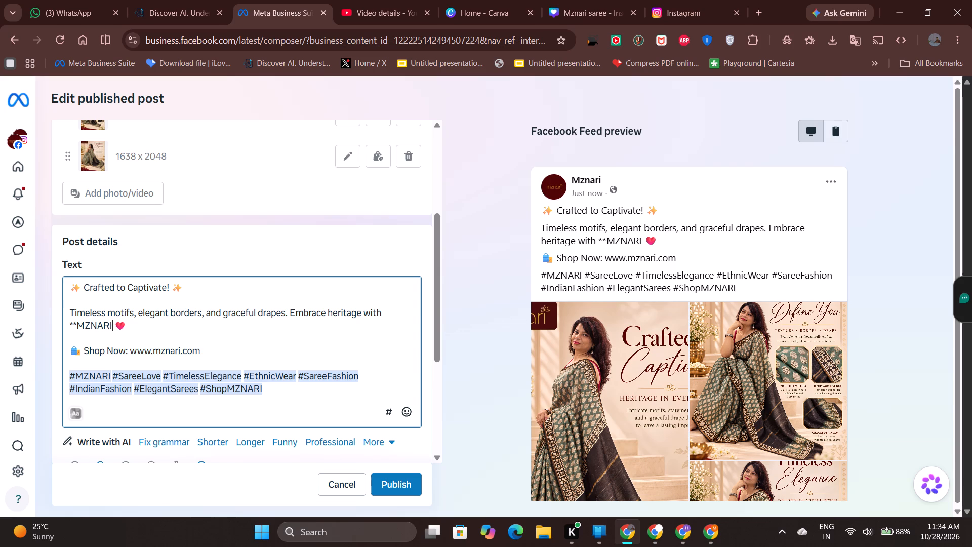
key(Left)
key(Left)
key(Left)
key(Left)
key(Left)
key(Left)
key(BackSpace)
key(BackSpace)
scroll(355, 264, down, 1)
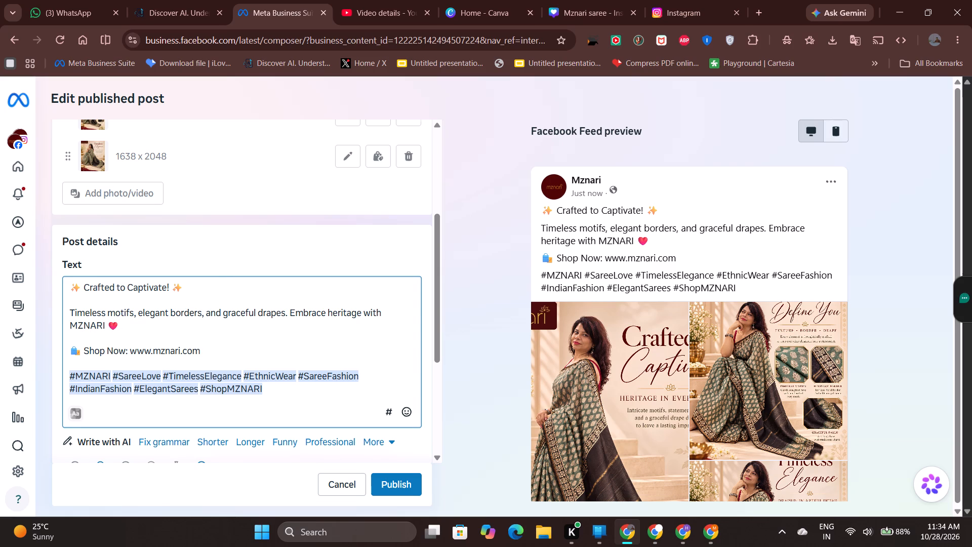
scroll(369, 272, down, 3)
click(374, 482)
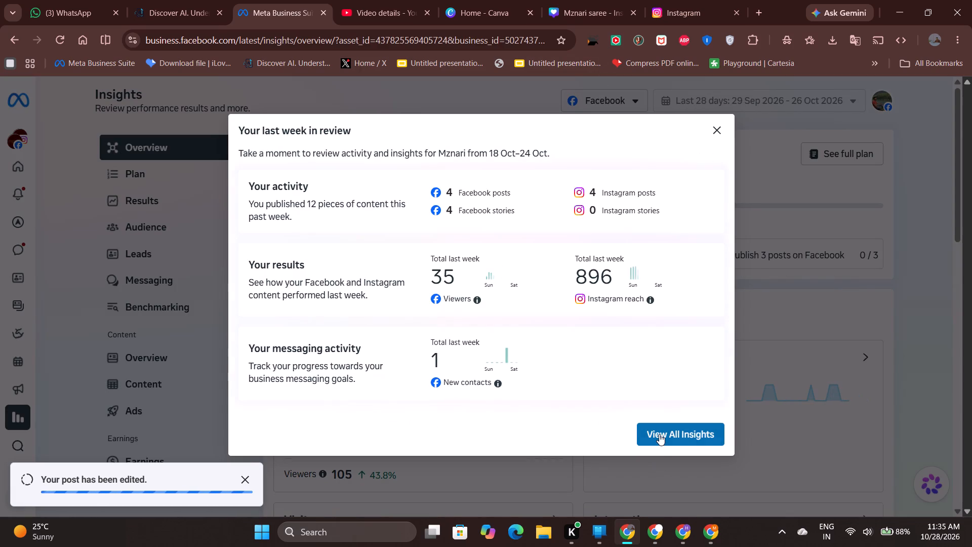
click(659, 434)
Open the Instagram version of the Crafted to Captivate post for editing from the Planner.
click(49, 364)
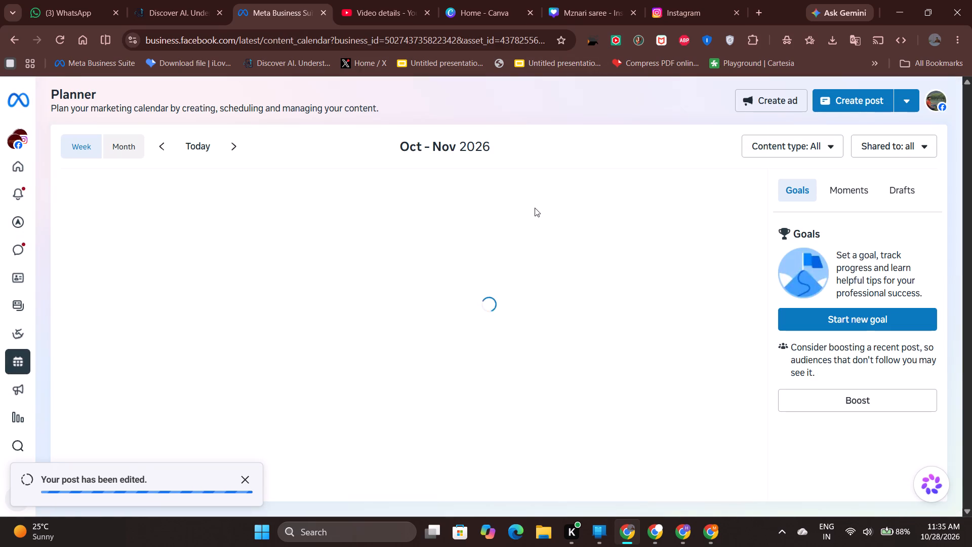
click(427, 218)
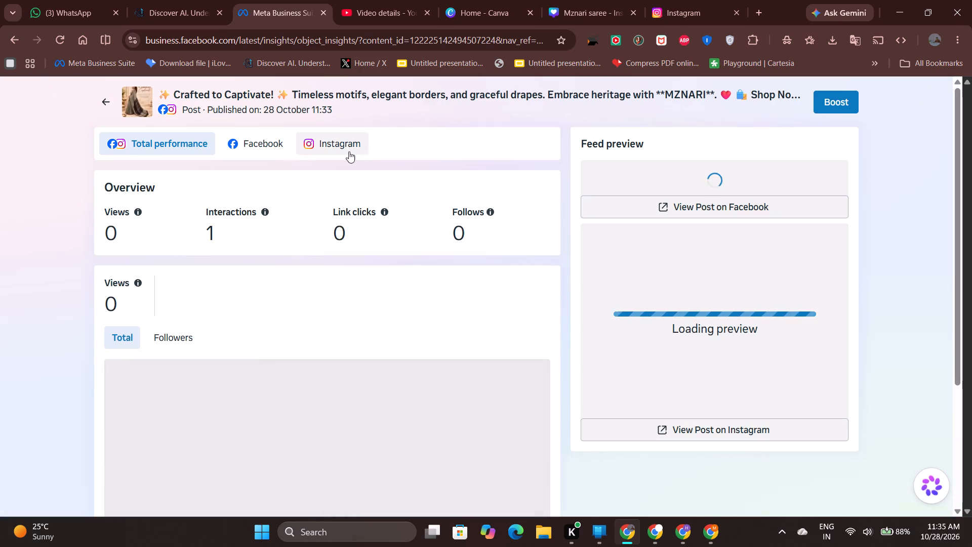
click(355, 143)
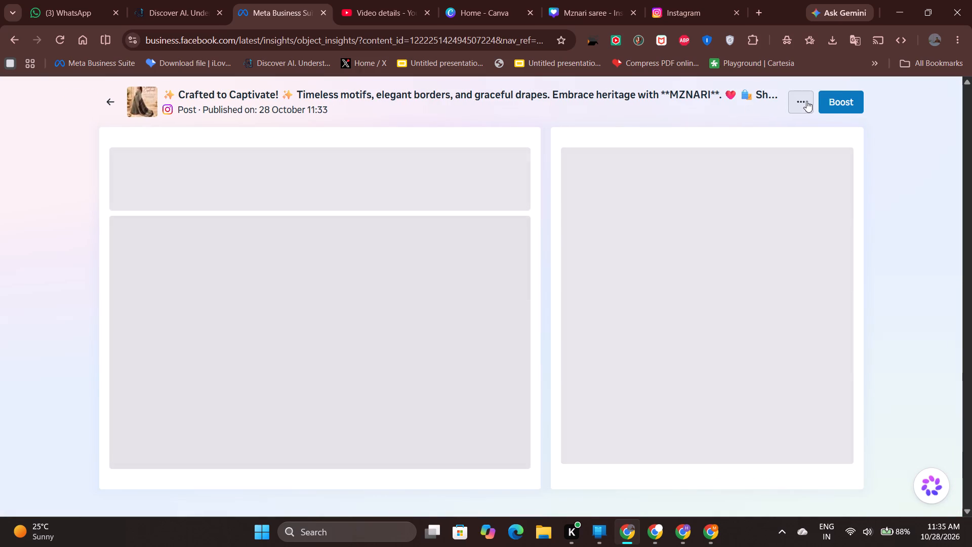
click(800, 101)
click(800, 138)
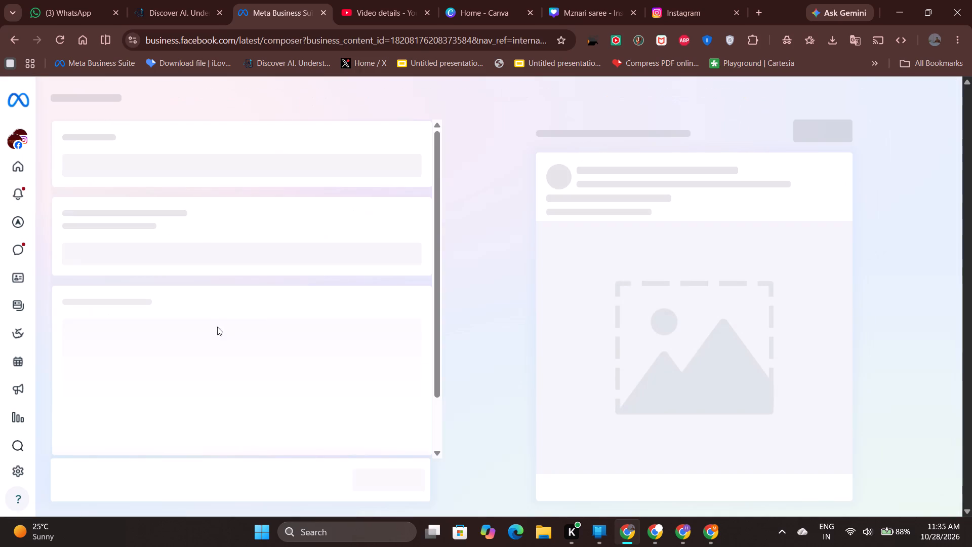
Remove the asterisks around MZNARI and the period and space before the heart emoji from the Instagram caption, and publish the edit.
scroll(255, 321, down, 1)
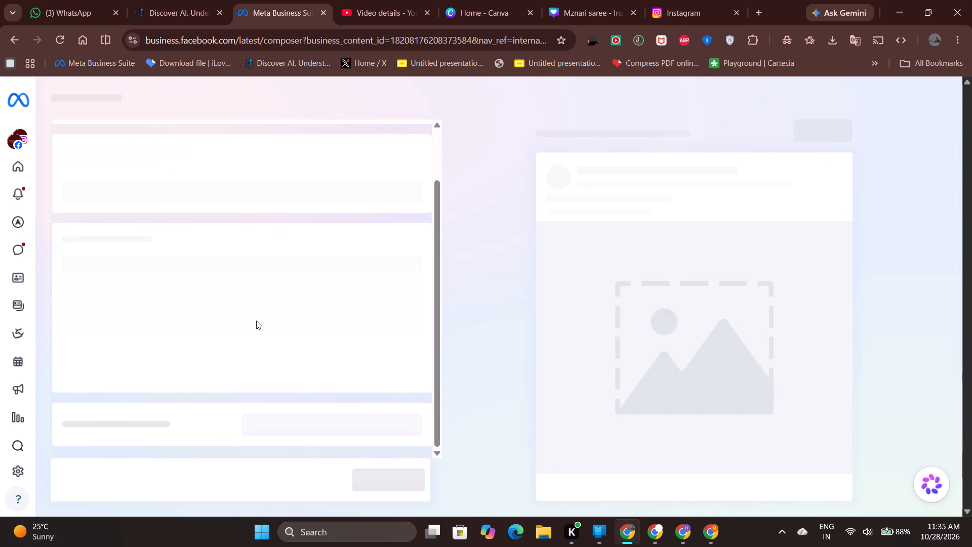
scroll(257, 321, down, 2)
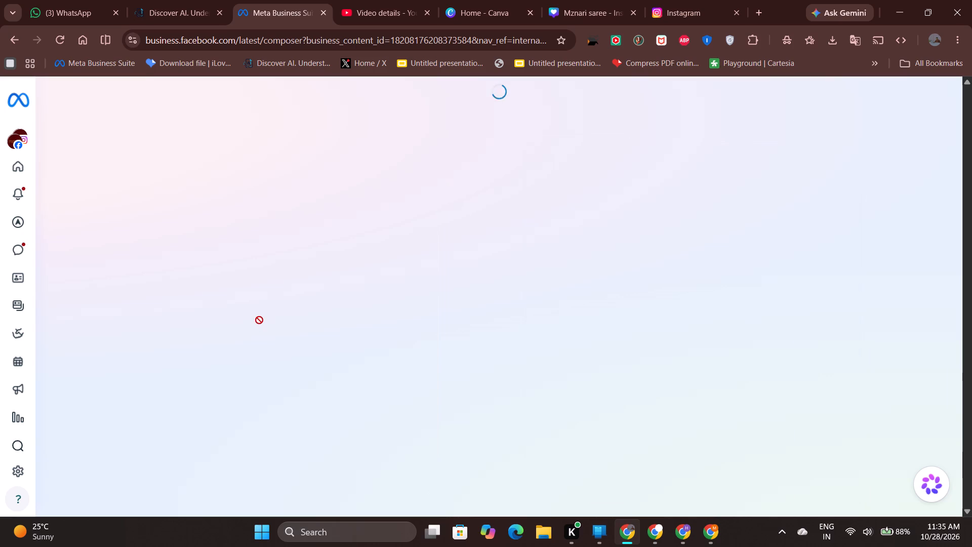
scroll(230, 324, down, 4)
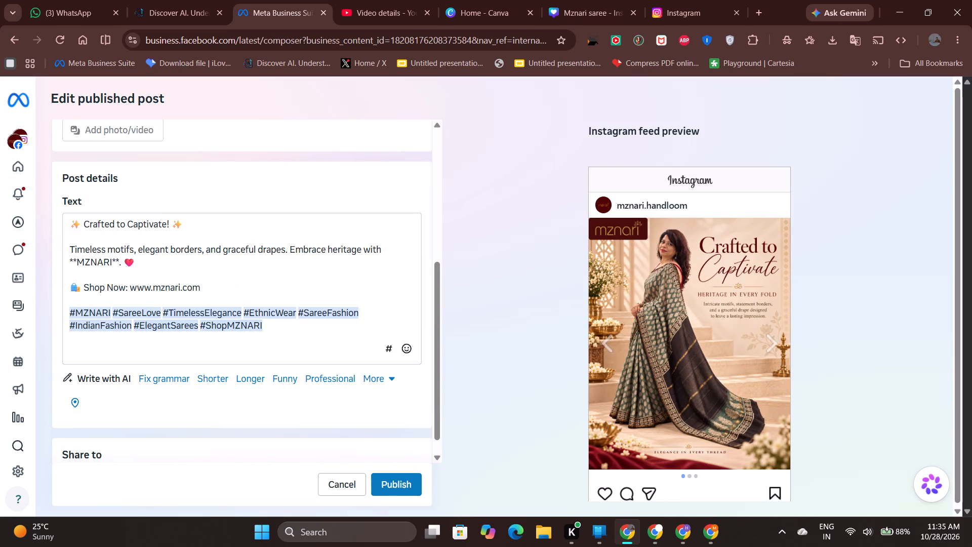
click(128, 261)
key(BackSpace)
key(BackSpace)
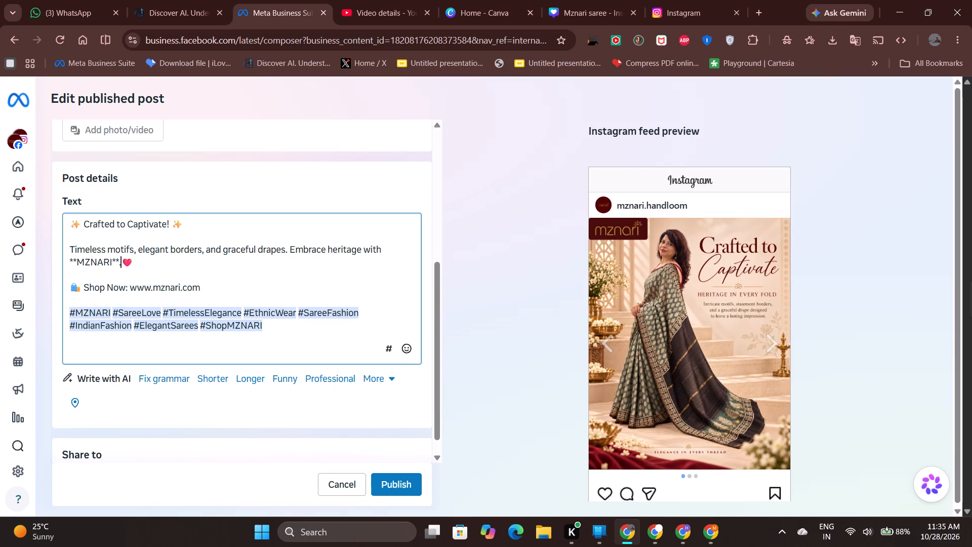
key(BackSpace)
key(BackSpace)
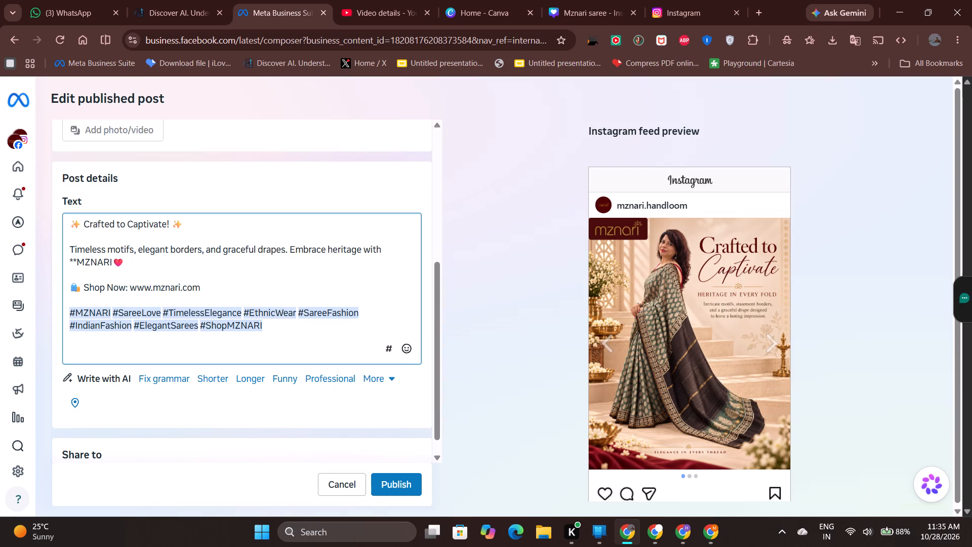
key(Left)
key(Left)
key(Left)
key(Left)
key(Left)
key(Left)
key(BackSpace)
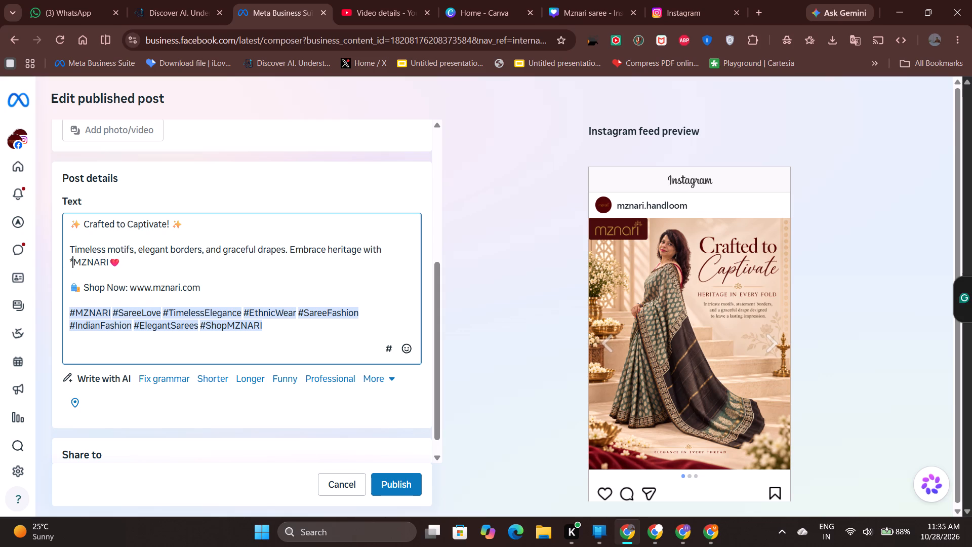
key(BackSpace)
click(397, 479)
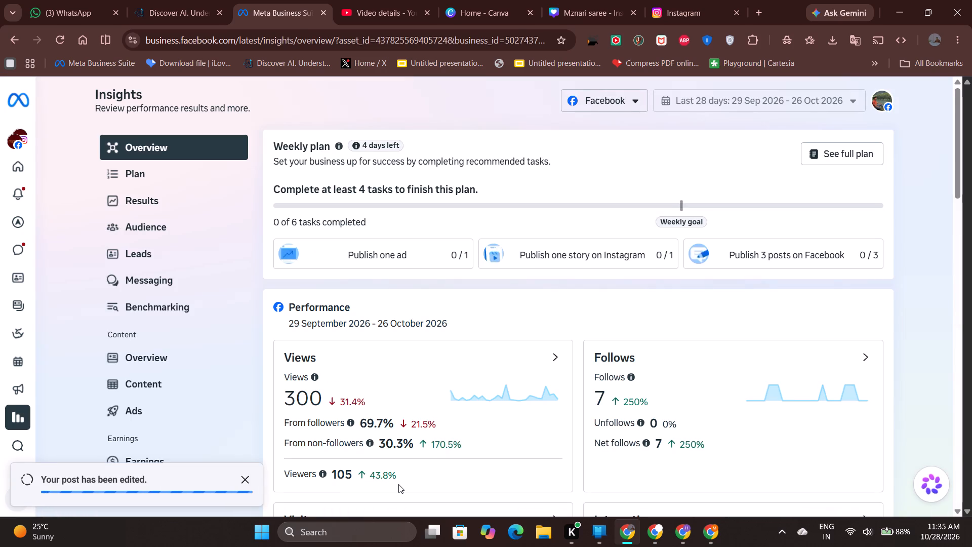
Reopen the Crafted to Captivate post from the Planner and view the live post on both Facebook and Instagram.
click(24, 375)
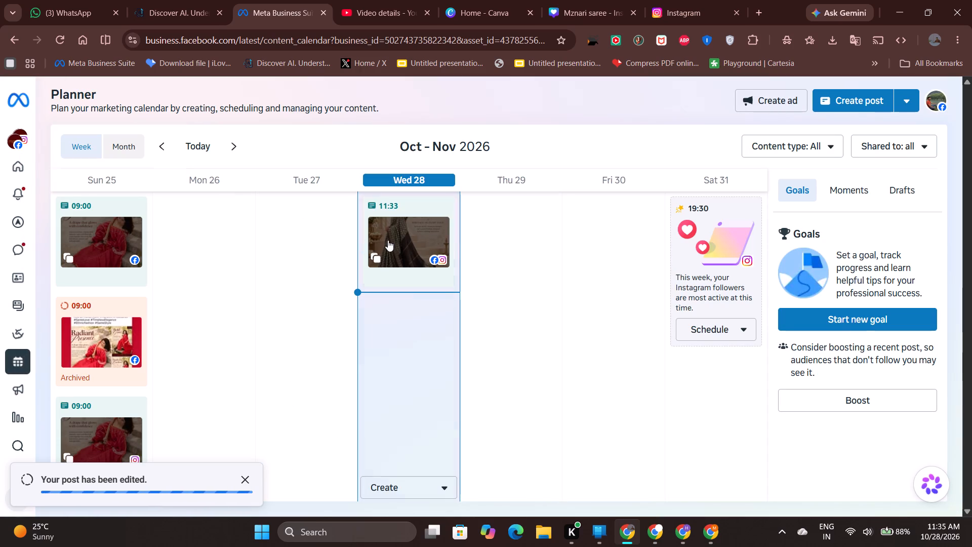
click(388, 240)
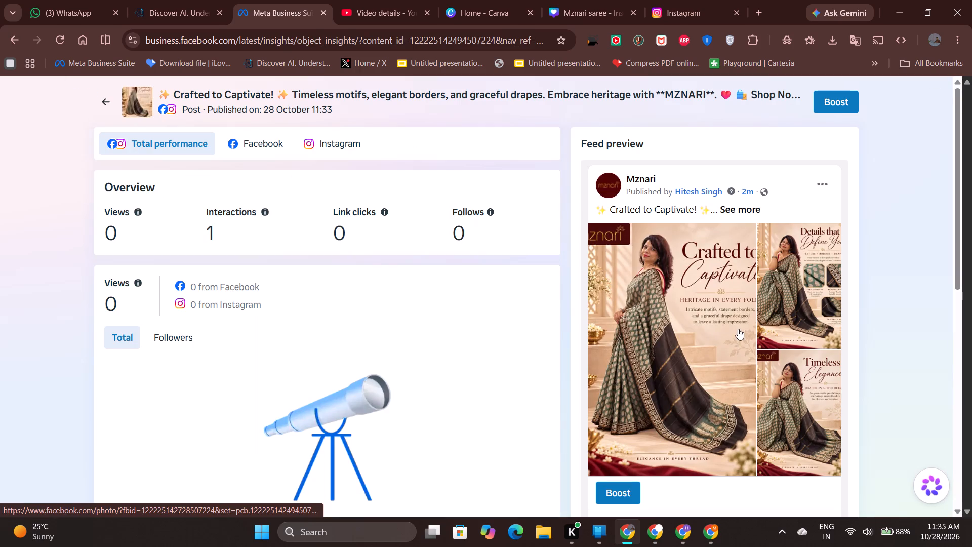
scroll(971, 288, down, 4)
scroll(915, 240, down, 4)
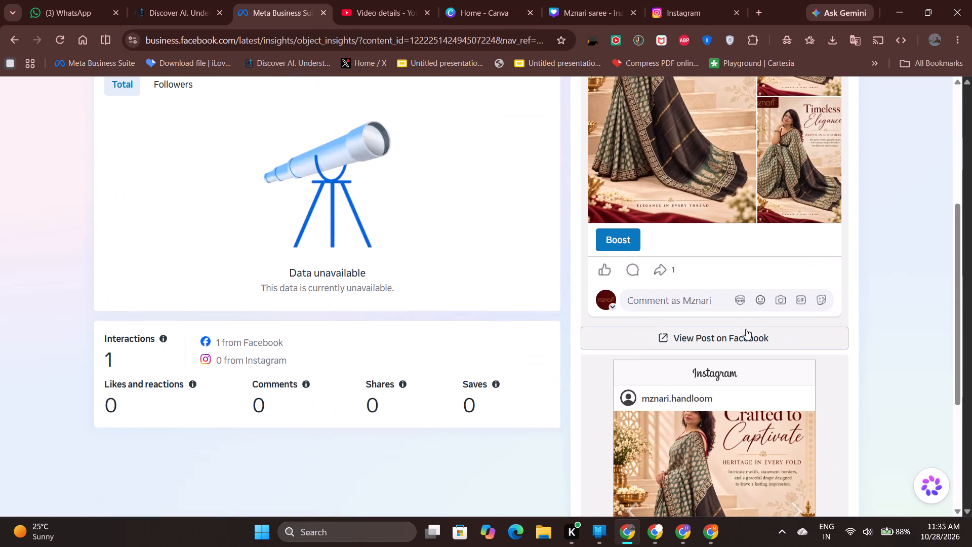
ctrl+click(747, 333)
scroll(820, 248, down, 5)
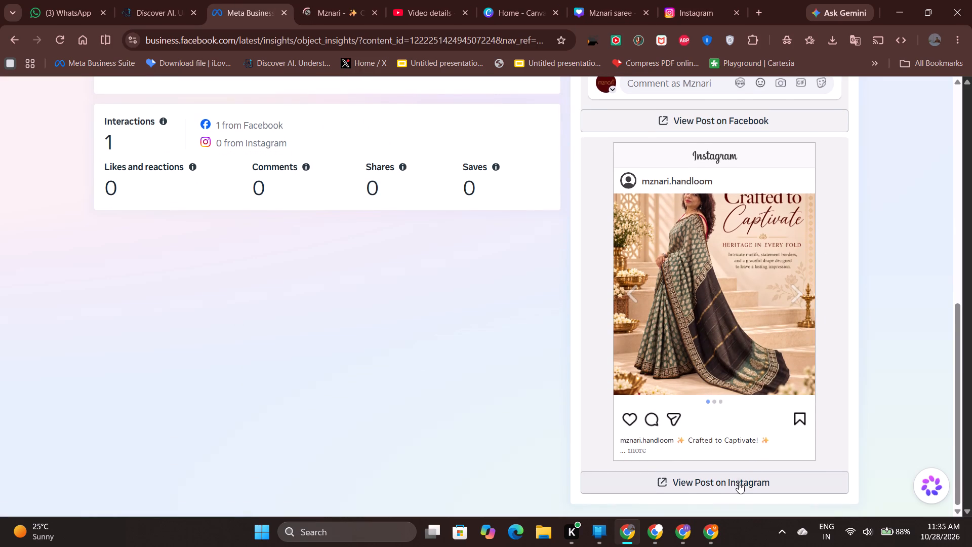
ctrl+click(739, 483)
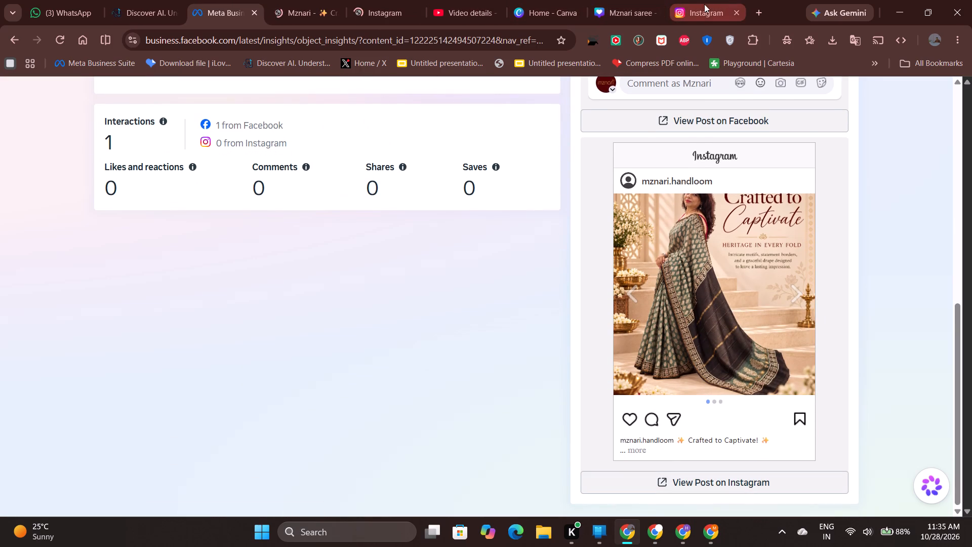
Open LinkedIn in a new tab and start a new post on the Mznari company page.
click(755, 11)
click(482, 37)
key(l)
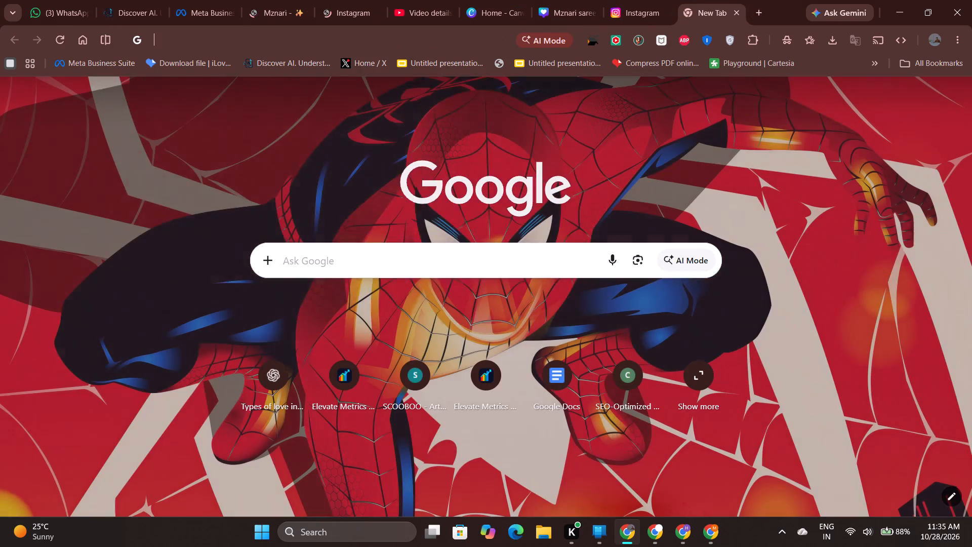
key(Return)
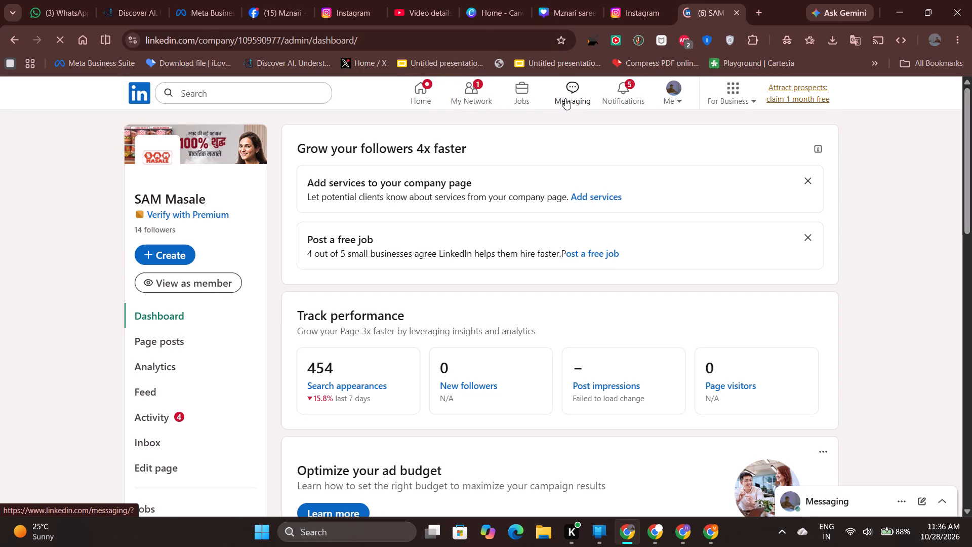
click(673, 97)
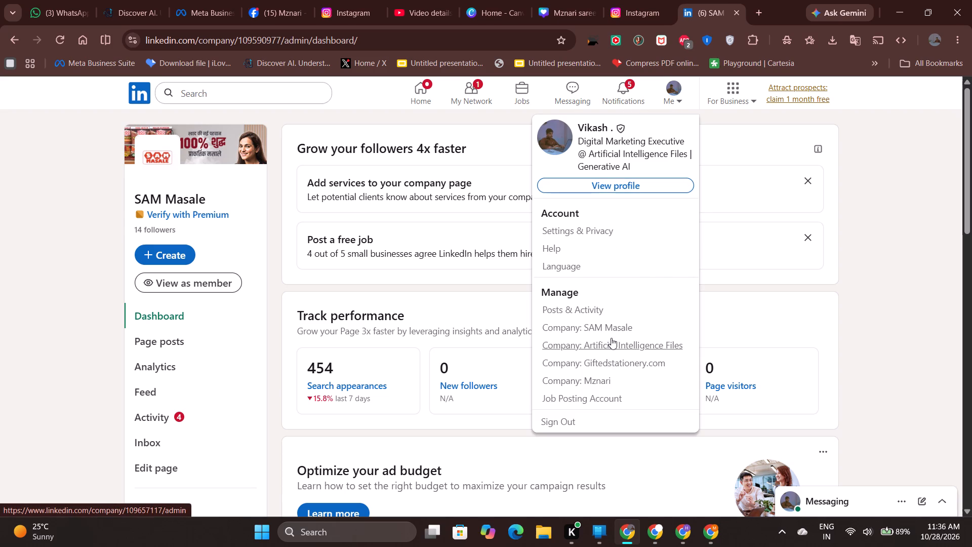
click(590, 383)
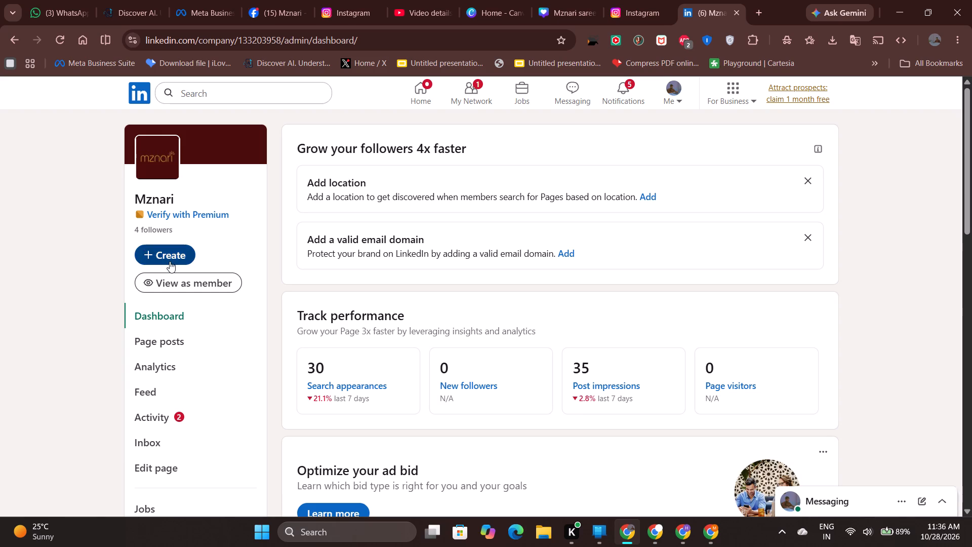
click(170, 261)
click(373, 162)
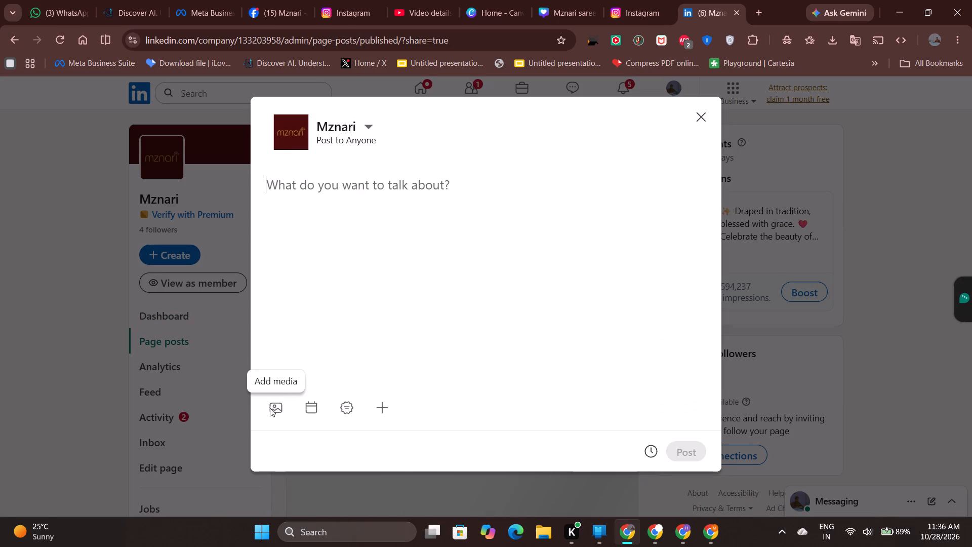
Add the images Mznari saree (2), Mznari saree (1) and Mznari saree to the LinkedIn post, in that order.
click(275, 411)
click(471, 369)
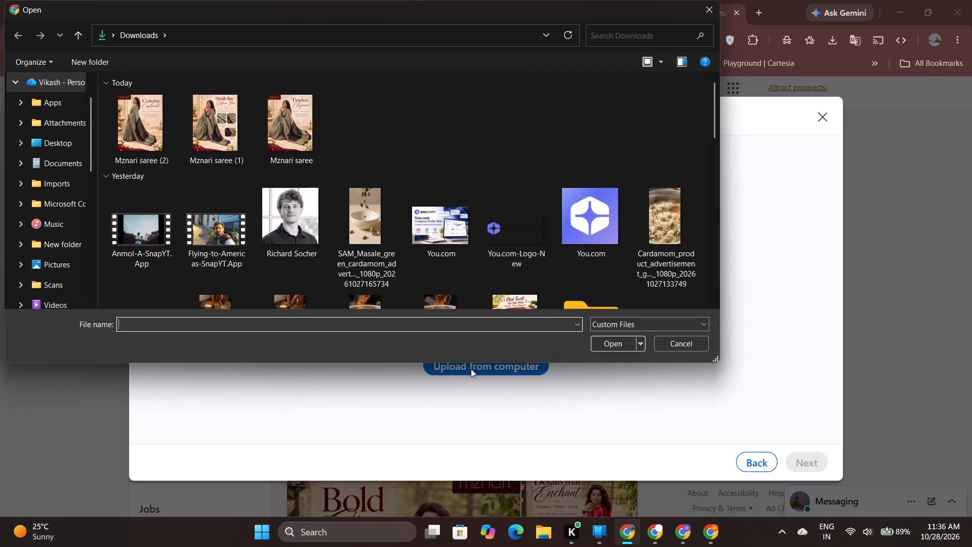
click(157, 125)
key(Return)
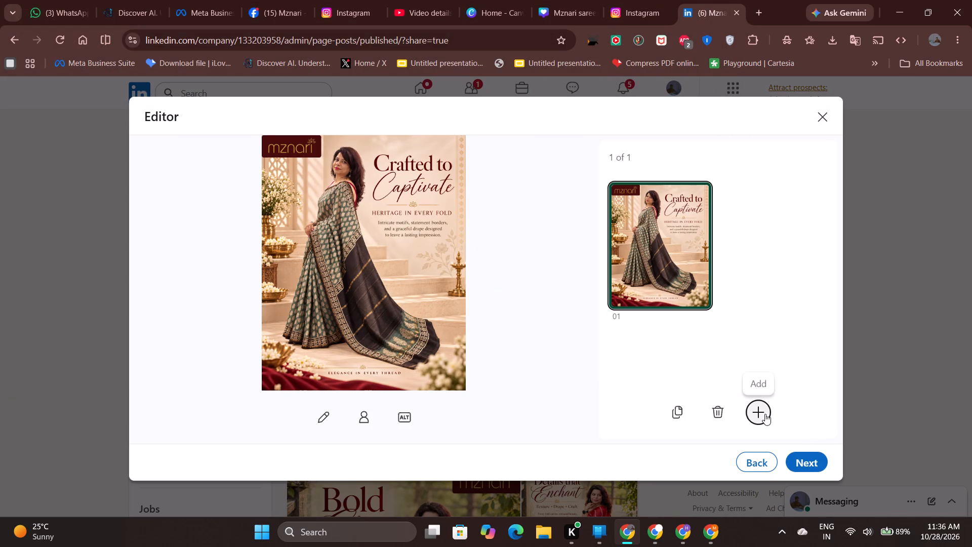
click(765, 414)
click(199, 141)
key(Return)
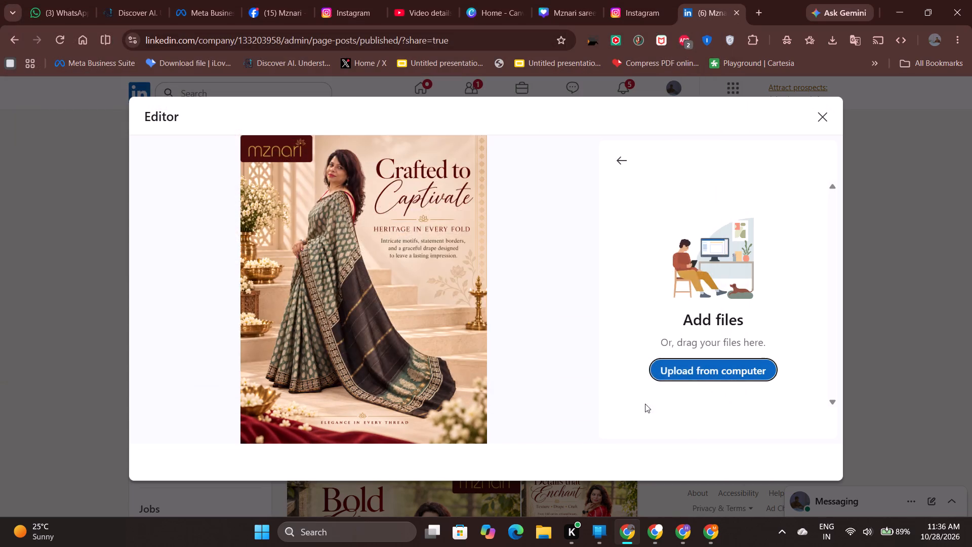
click(761, 416)
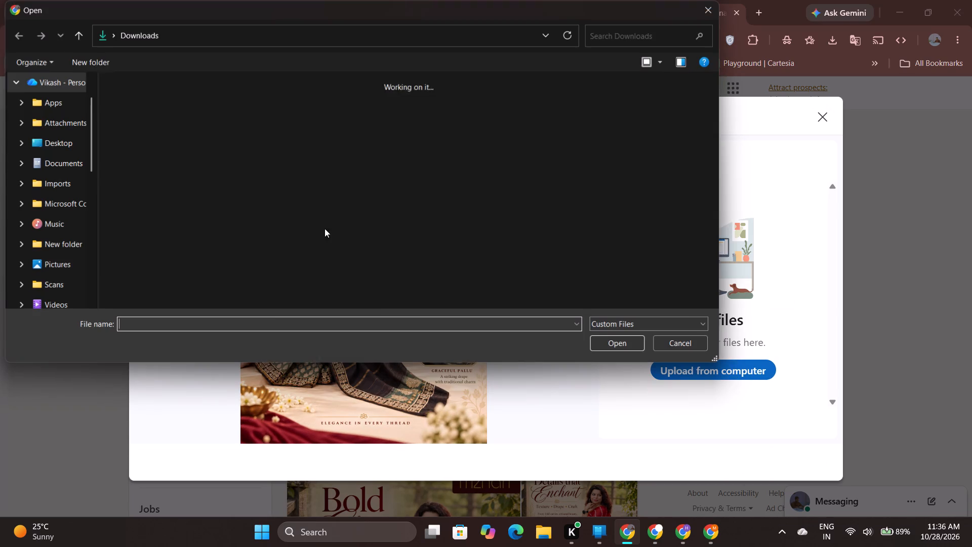
click(258, 135)
key(Return)
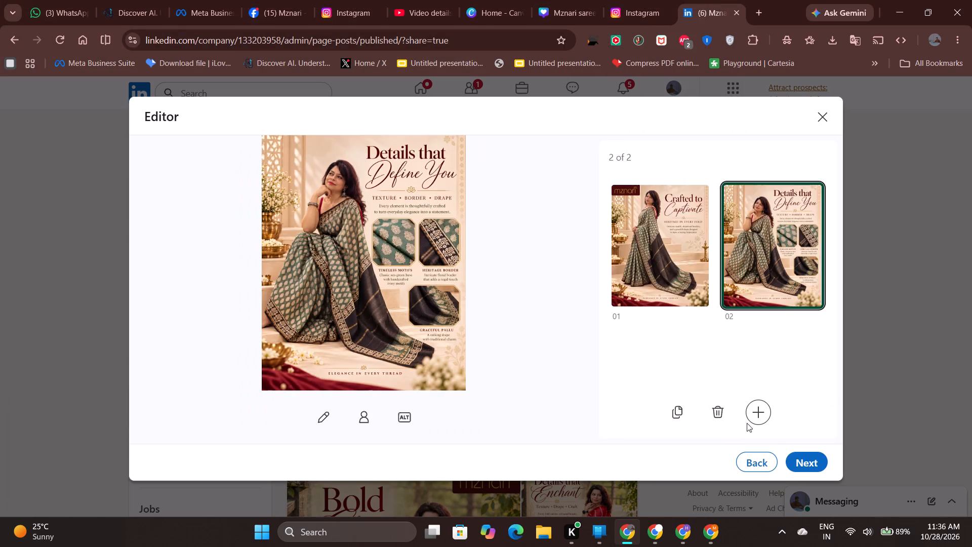
click(809, 458)
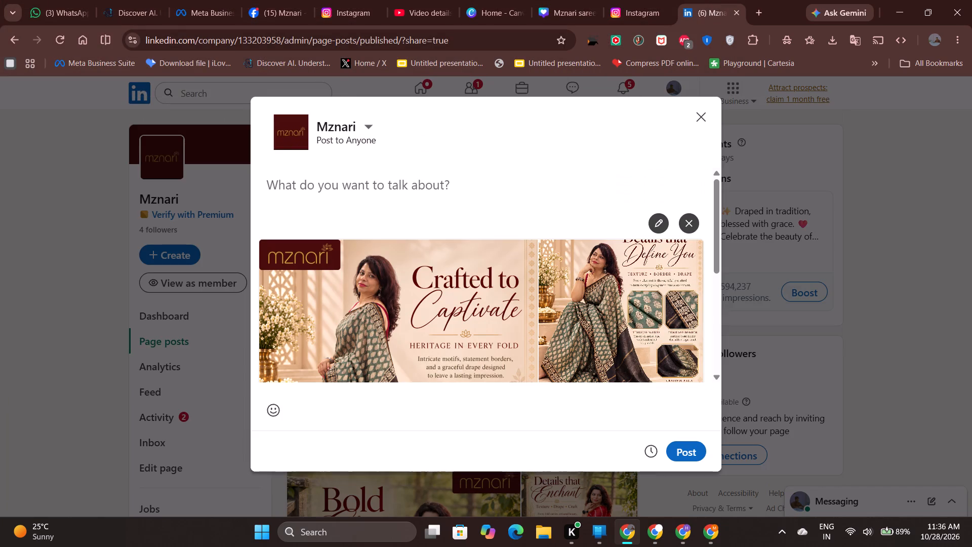
Paste the Crafted to Captivate caption into the LinkedIn post's text.
click(279, 183)
key(ctrl+v)
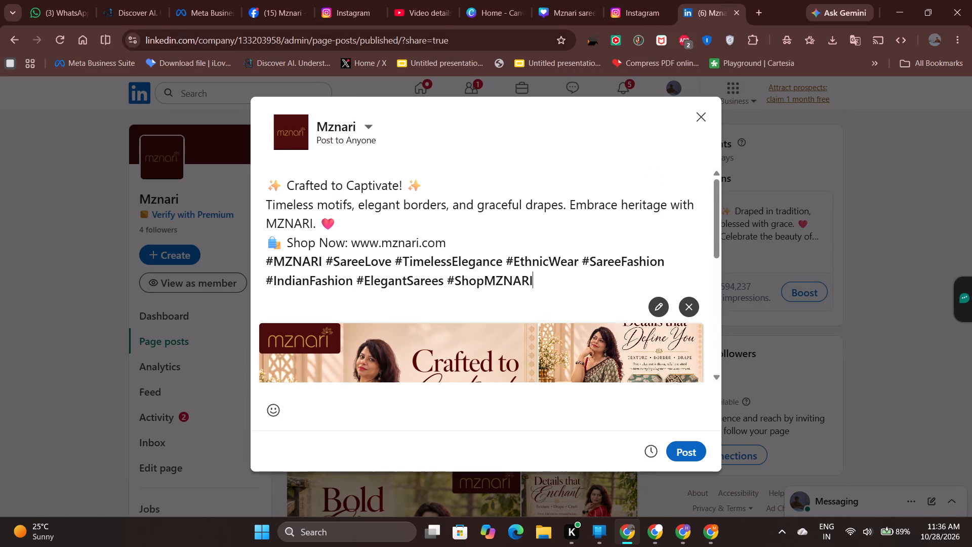
drag(460, 232, 198, 226)
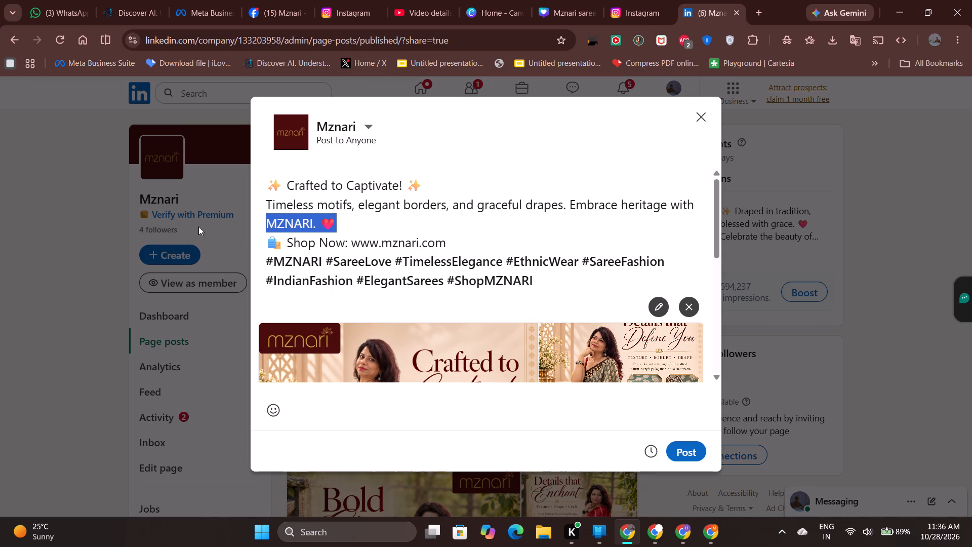
drag(198, 226, 203, 231)
click(457, 247)
drag(457, 245, 199, 249)
key(BackSpace)
key(BackSpace)
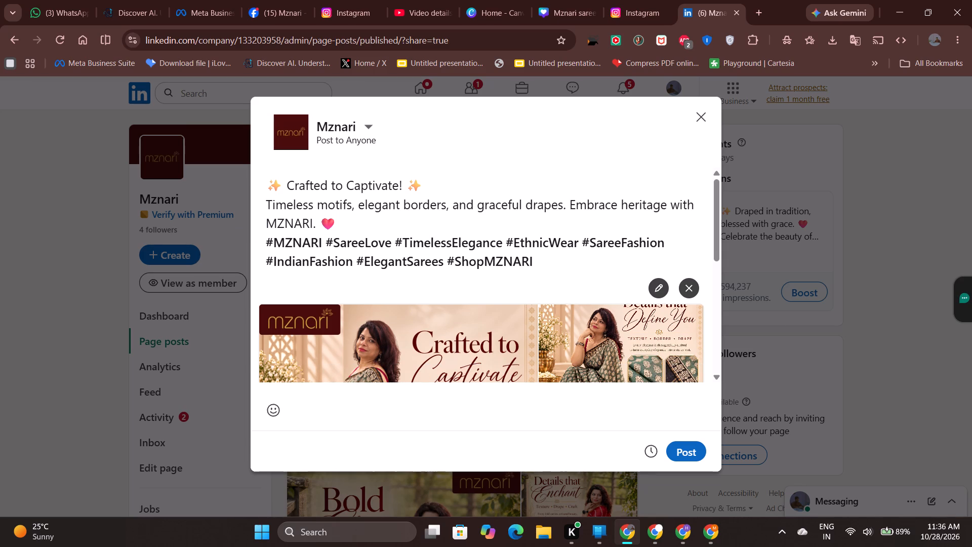
Remove the period and heart emoji after MZNARI in the LinkedIn caption's body text.
click(320, 220)
click(343, 228)
key(BackSpace)
key(BackSpace)
key(BackSpace)
Select the word MZNARI at the end of the LinkedIn caption's sentence about embracing heritage.
drag(327, 225, 229, 228)
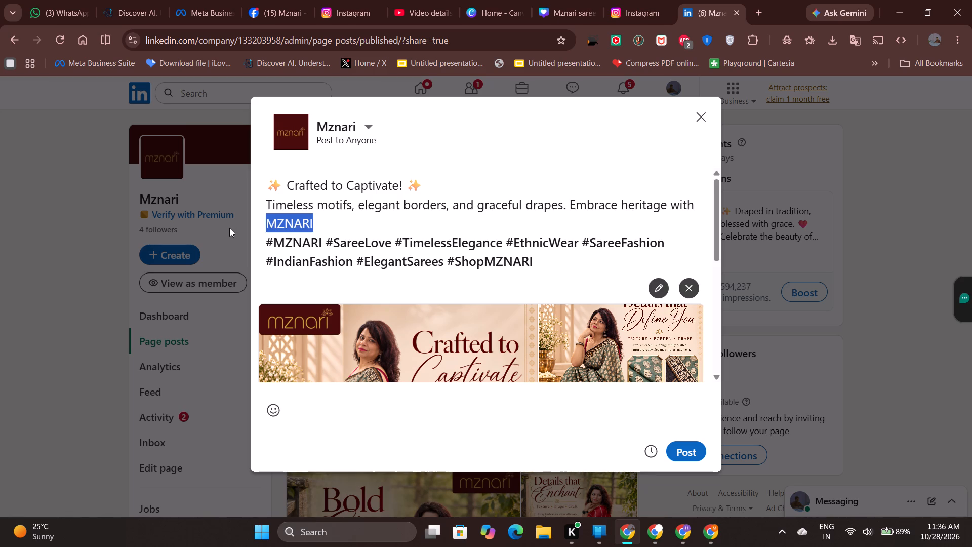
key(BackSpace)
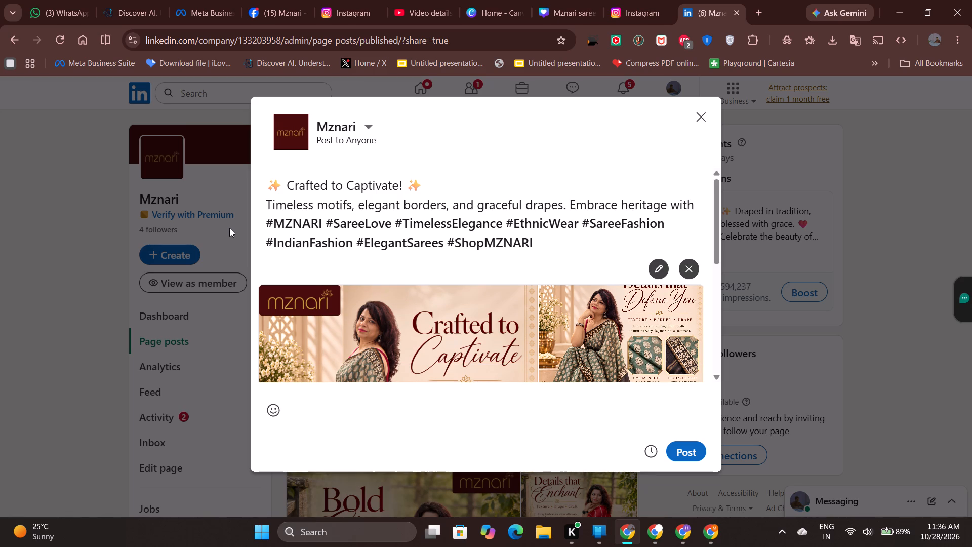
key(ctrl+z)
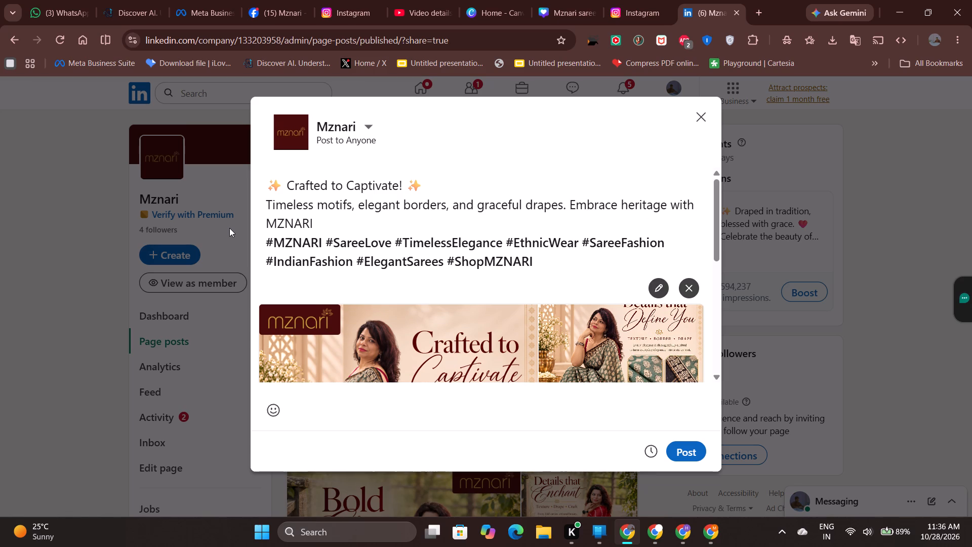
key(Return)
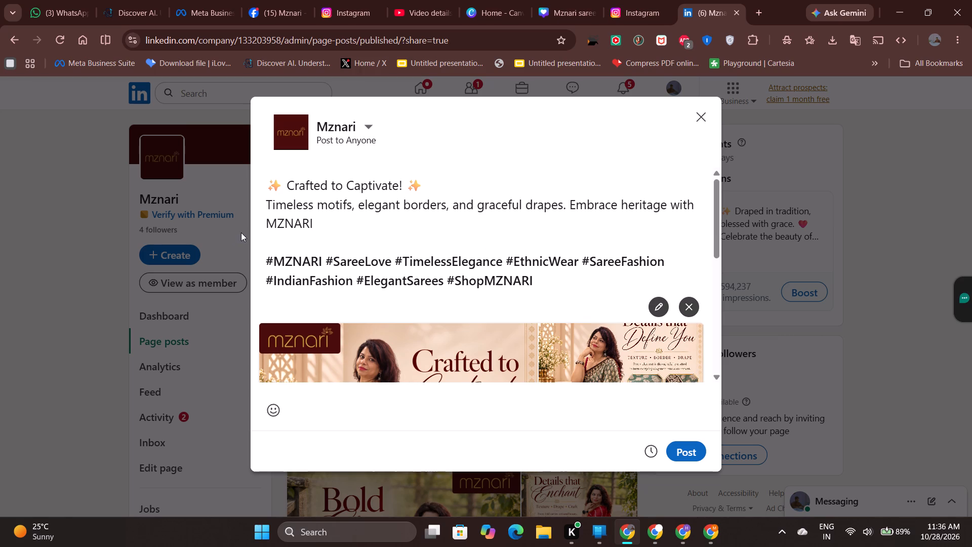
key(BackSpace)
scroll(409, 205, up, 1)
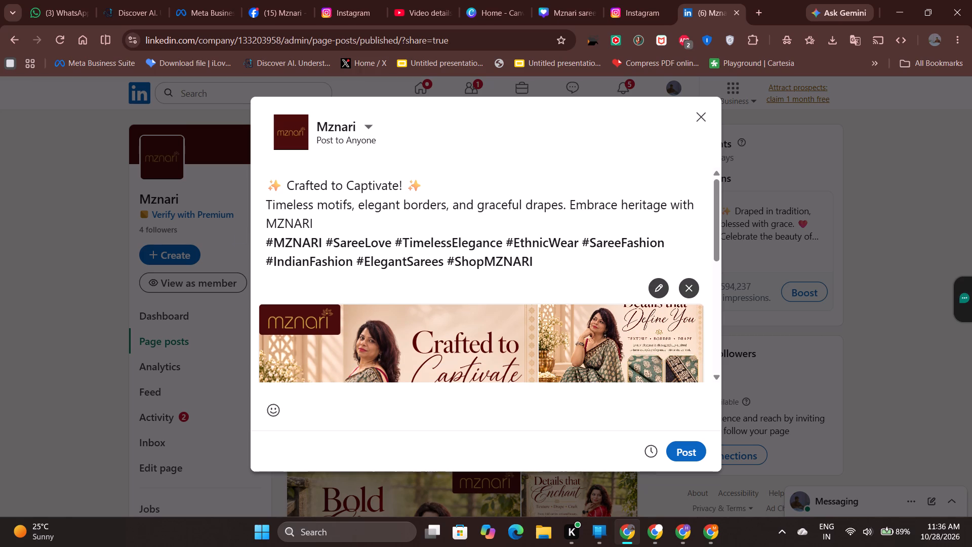
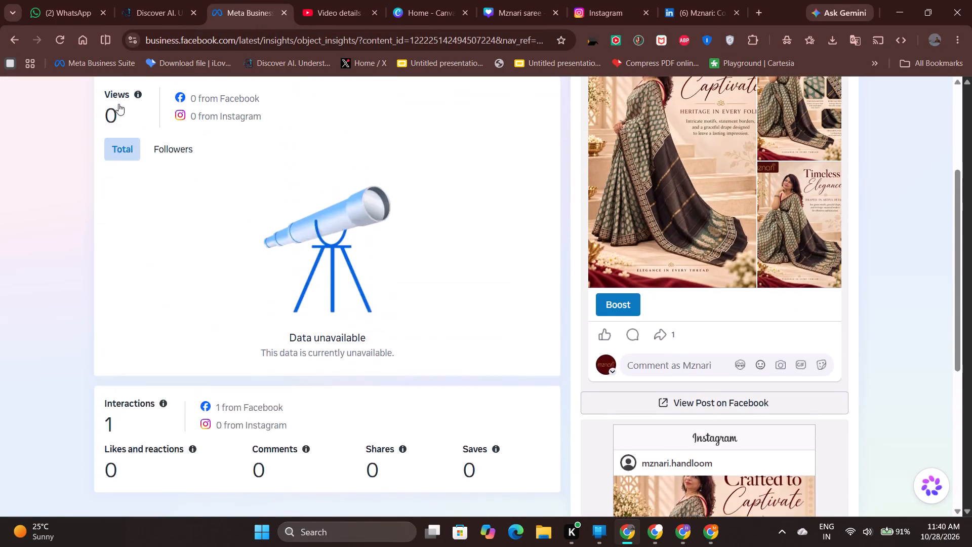
Leave the Crafted to Captivate post's insights and return to the Planner's weekly calendar.
scroll(96, 119, up, 9)
click(108, 104)
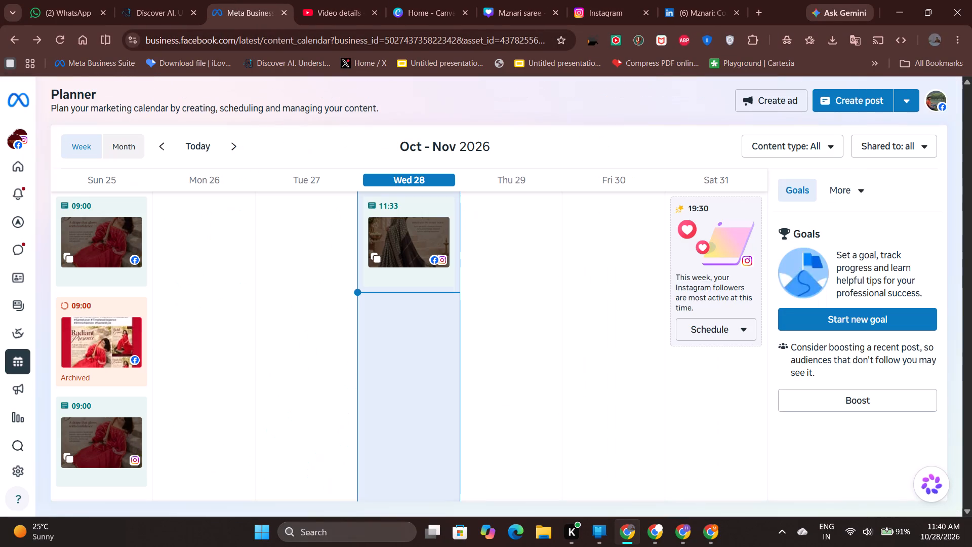
Switch the business portfolio from Manari's to Sam Masale to reach its Facebook and Instagram asset.
click(84, 140)
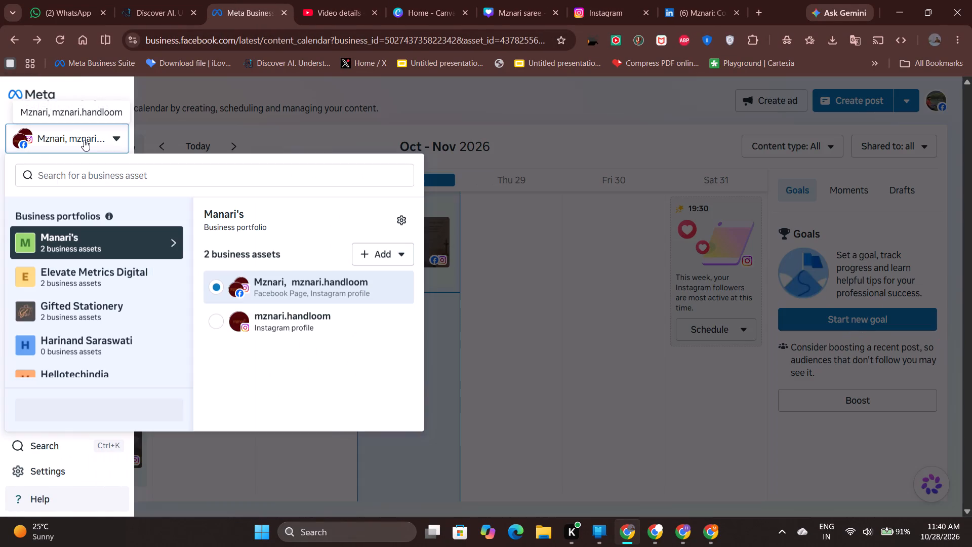
scroll(102, 279, down, 2)
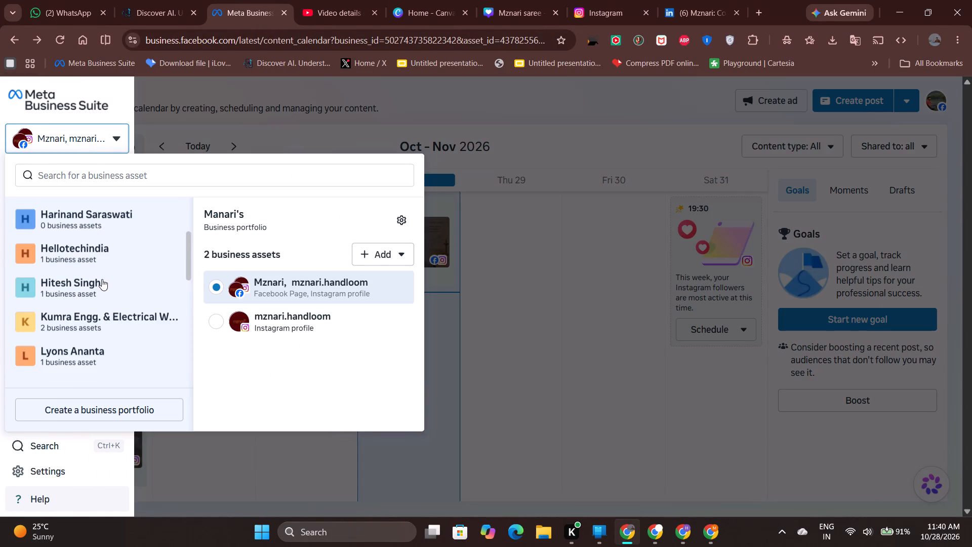
scroll(102, 279, down, 2)
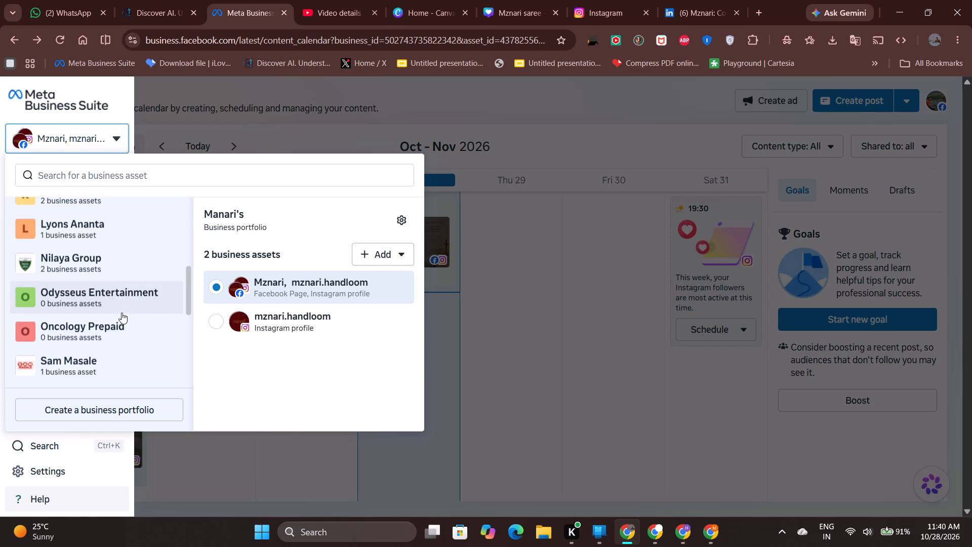
scroll(121, 312, down, 1)
click(92, 298)
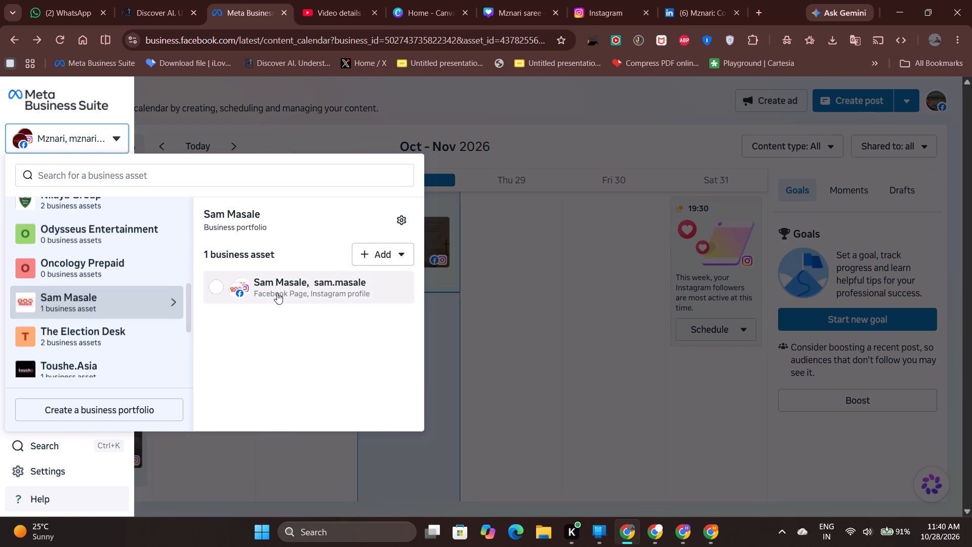
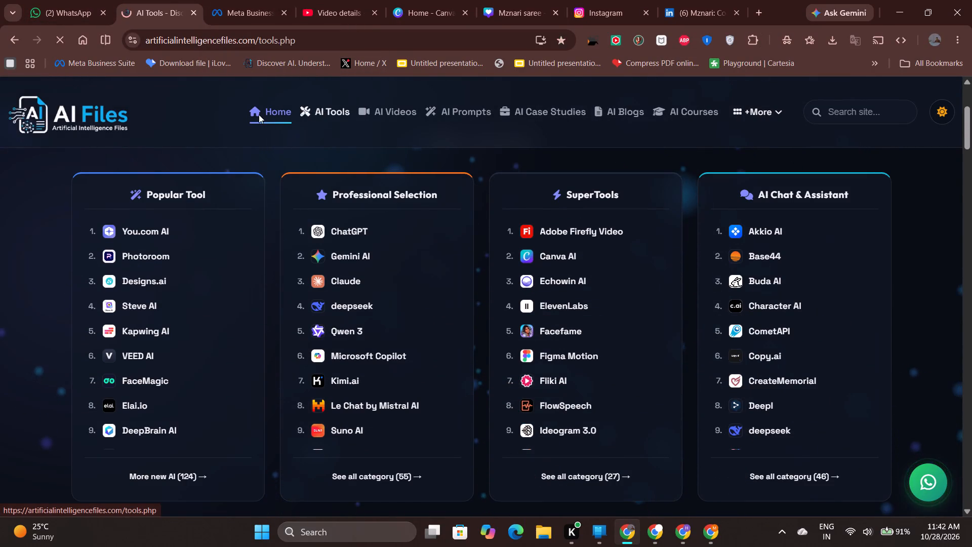
View the AI Files website's home page and open its AI Videos tutorials page.
click(281, 109)
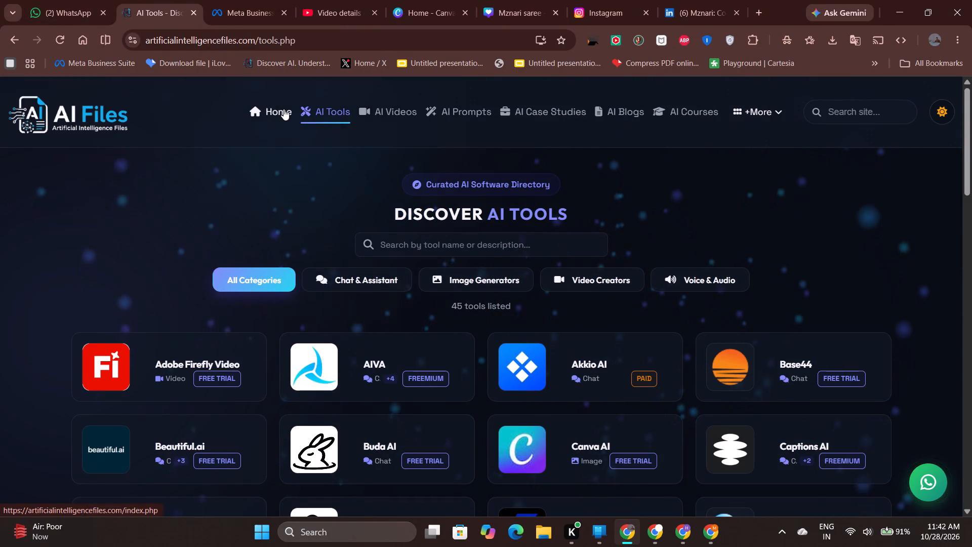
click(283, 109)
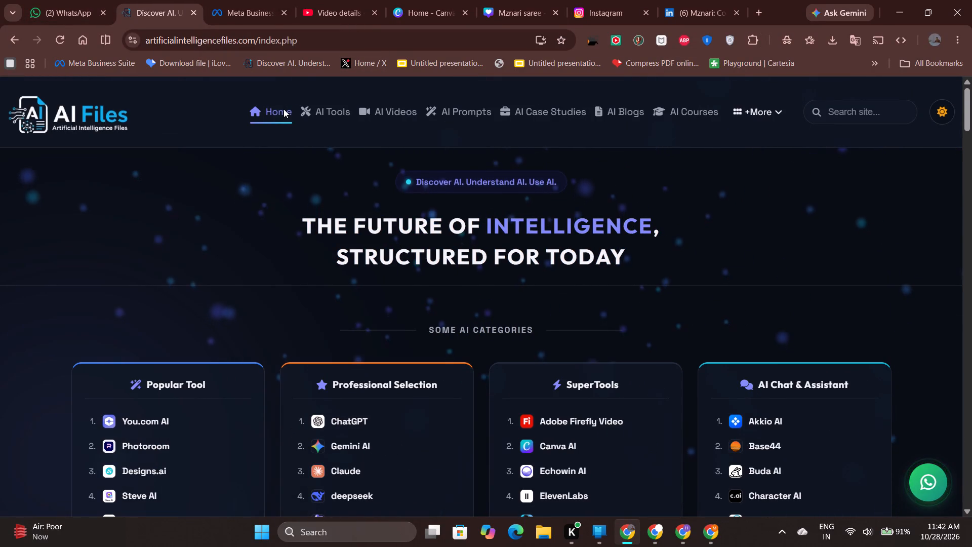
click(386, 110)
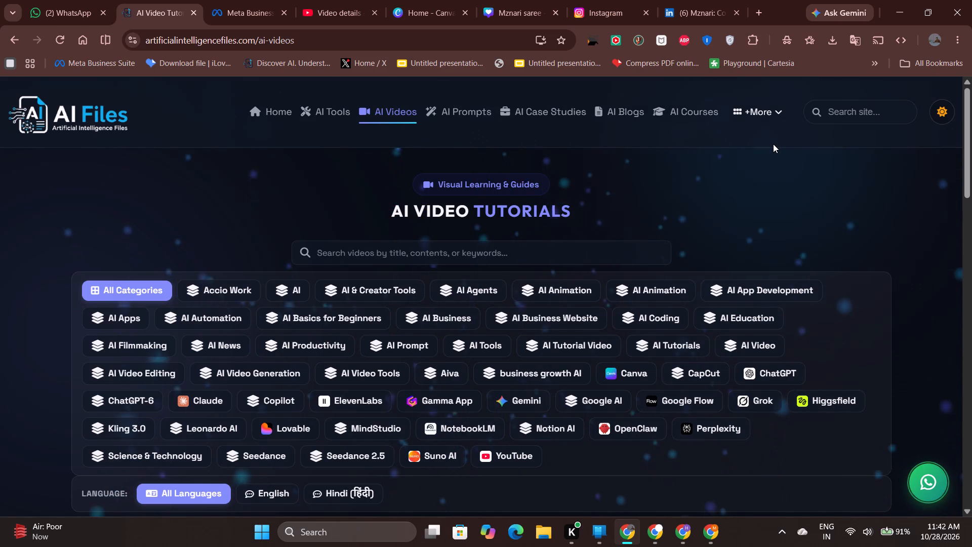
Browse the tutorial categories and video listings on the AI Files AI Videos page.
scroll(691, 351, down, 2)
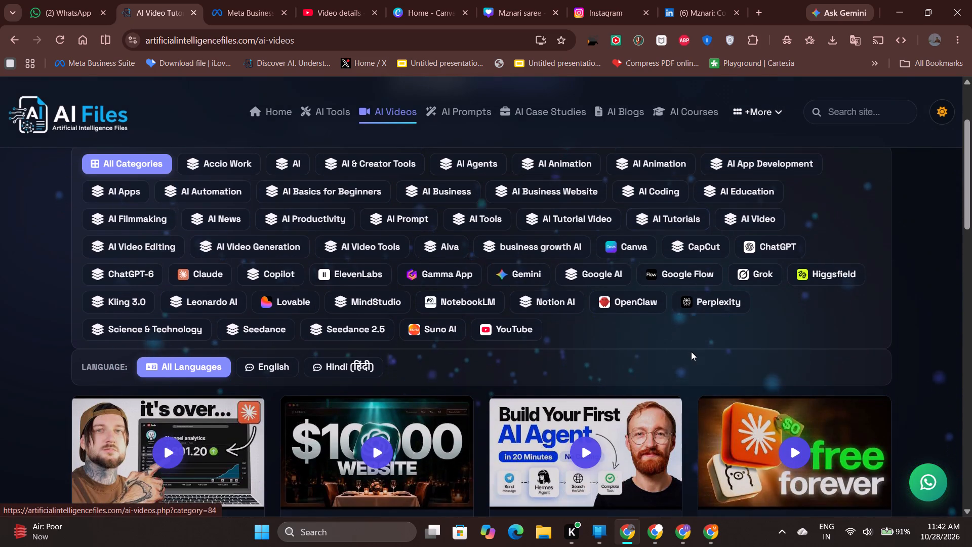
scroll(691, 351, down, 2)
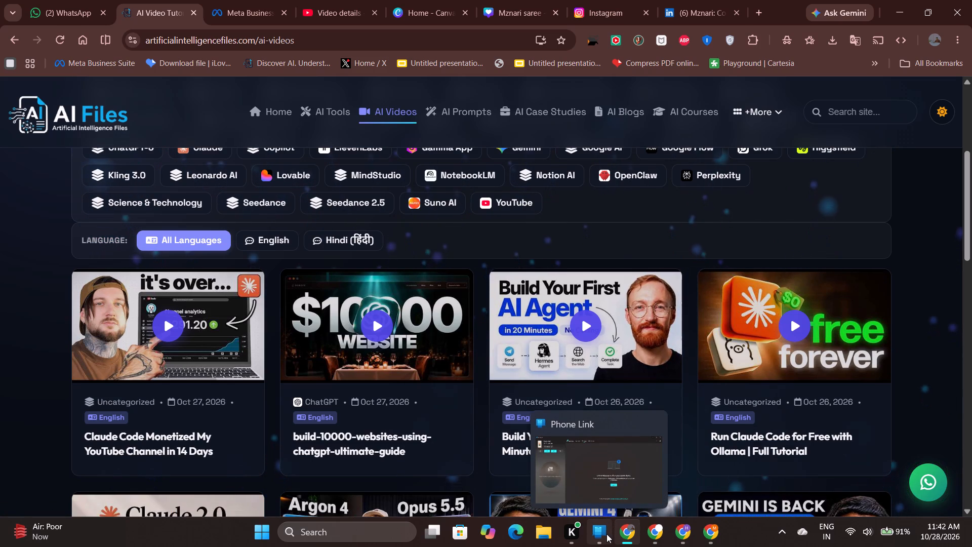
scroll(640, 546, up, 5)
scroll(182, 318, up, 2)
scroll(179, 277, up, 2)
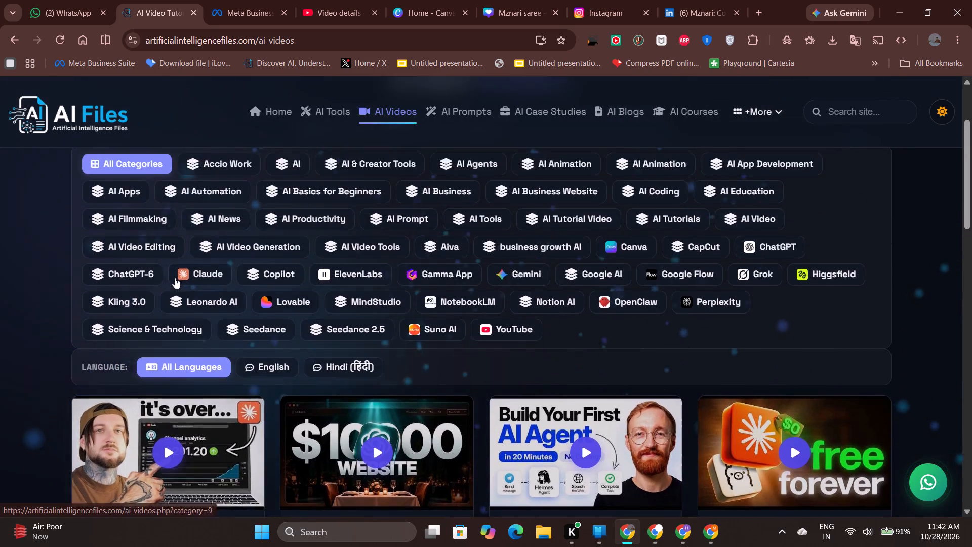
scroll(175, 278, up, 3)
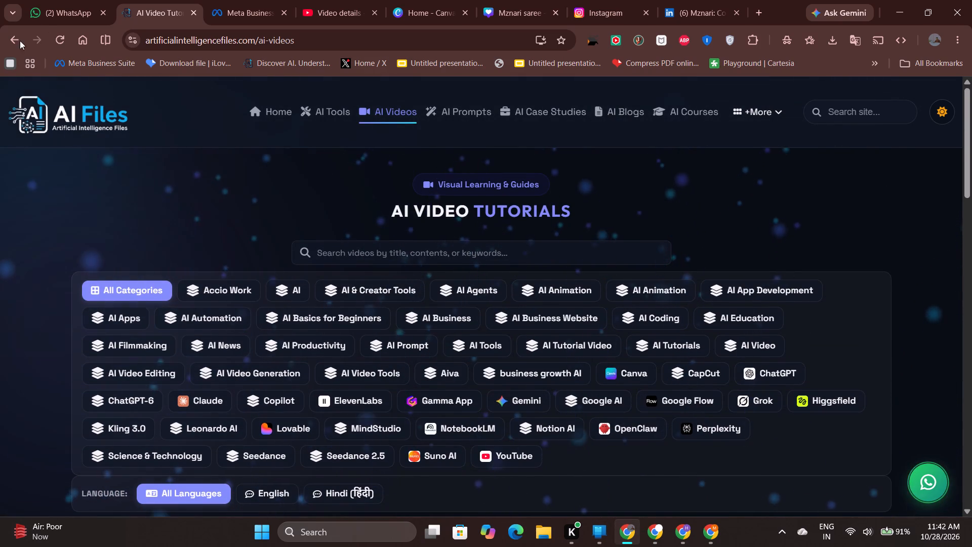
Switch to the mznari.handloom Instagram profile, reload it and open the Crafted to Captivate post.
click(217, 1)
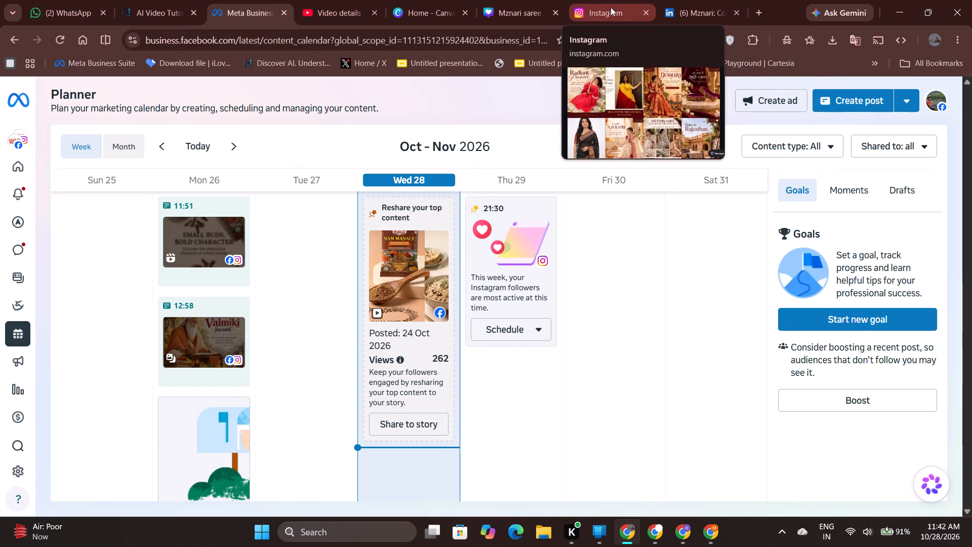
click(572, 0)
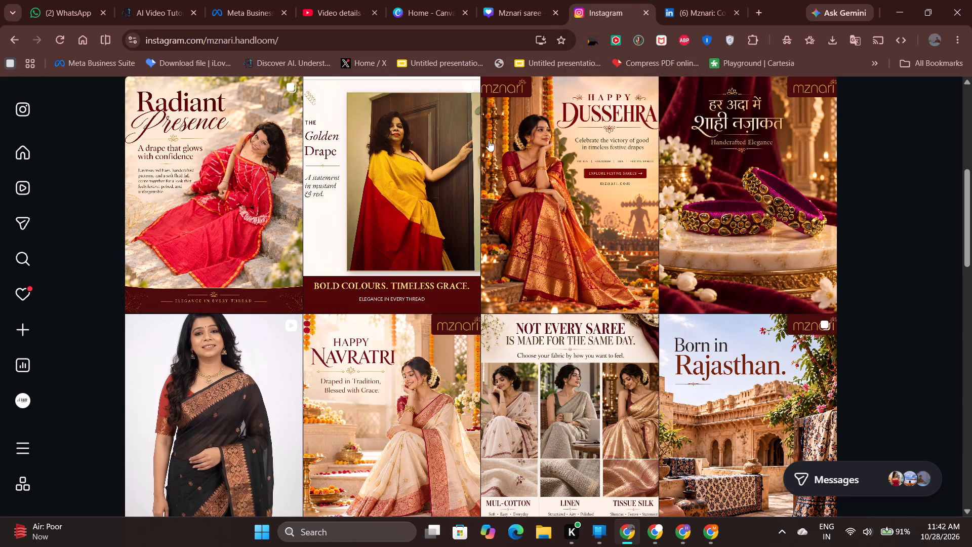
scroll(448, 232, up, 10)
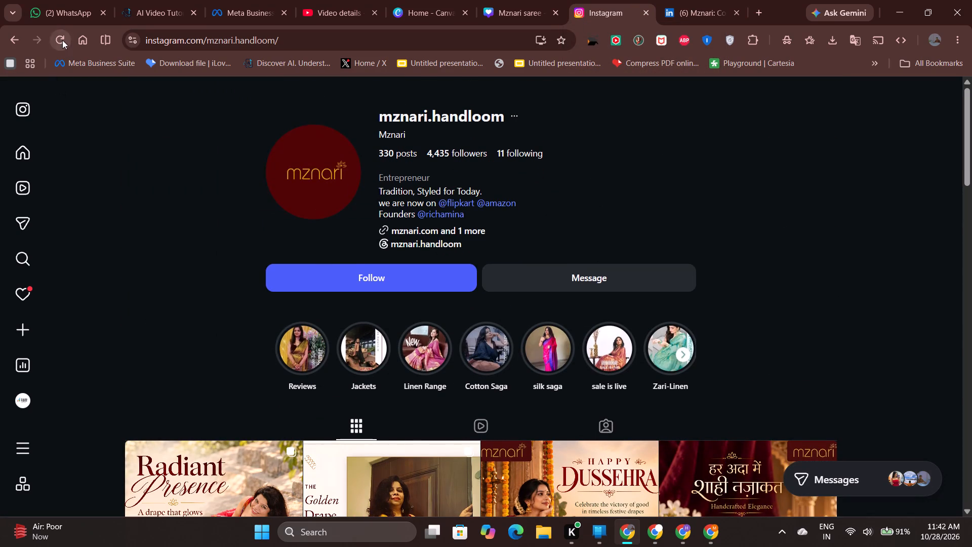
click(62, 40)
scroll(183, 266, down, 1)
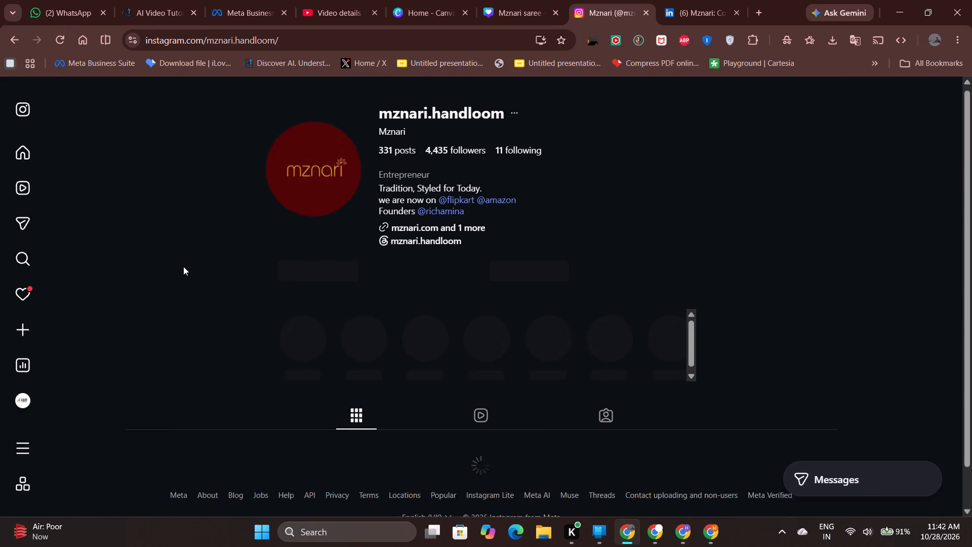
scroll(183, 266, down, 4)
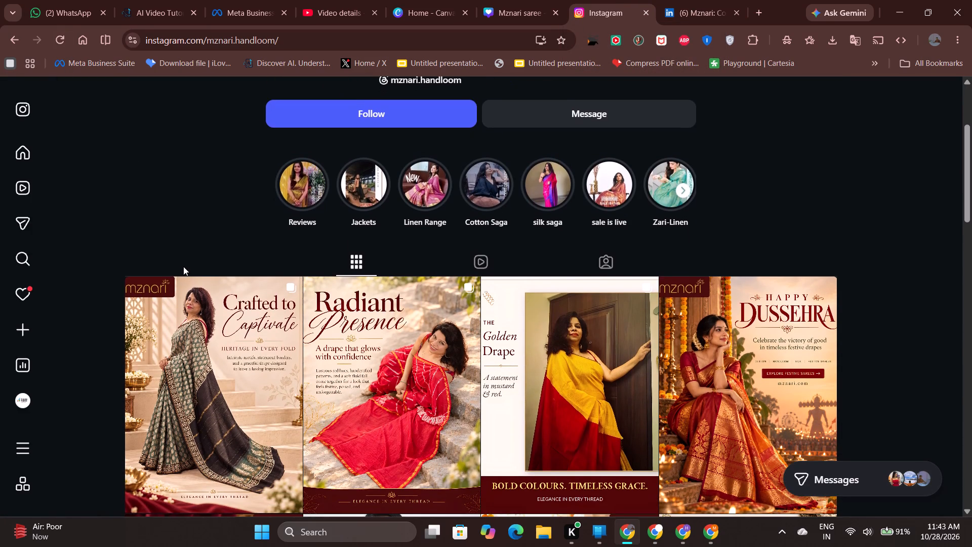
scroll(183, 266, down, 1)
click(180, 301)
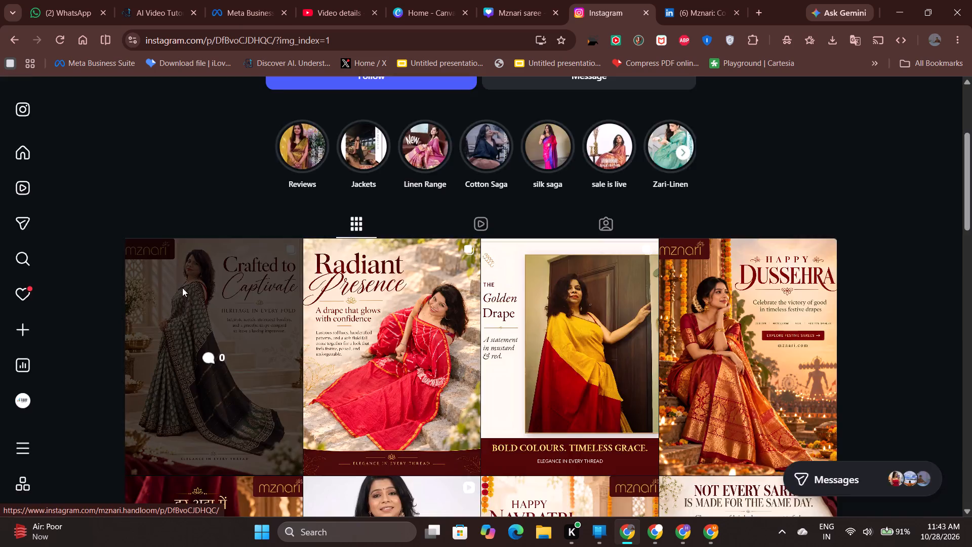
View the Crafted to Captivate post's carousel through to the Timeless Elegance image.
scroll(336, 323, down, 1)
scroll(422, 314, down, 1)
click(473, 298)
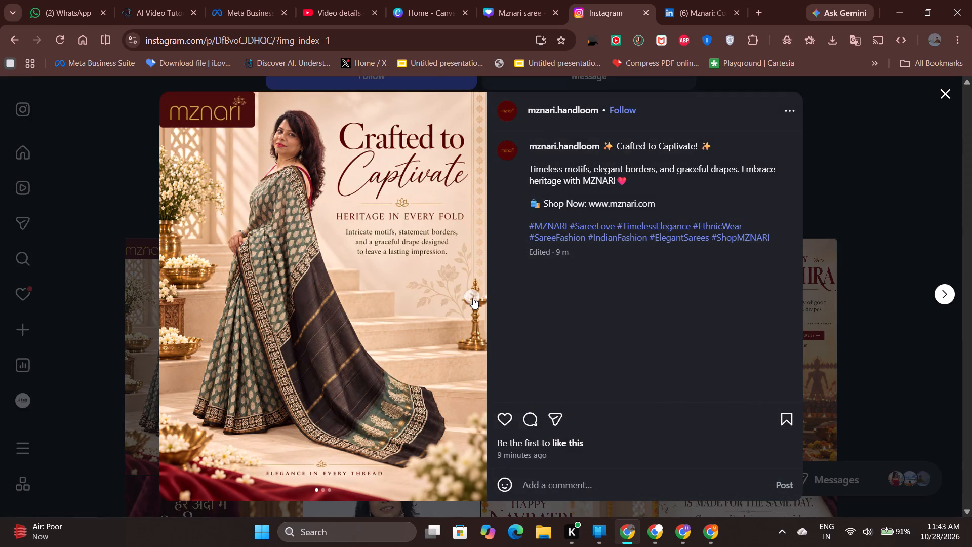
click(473, 298)
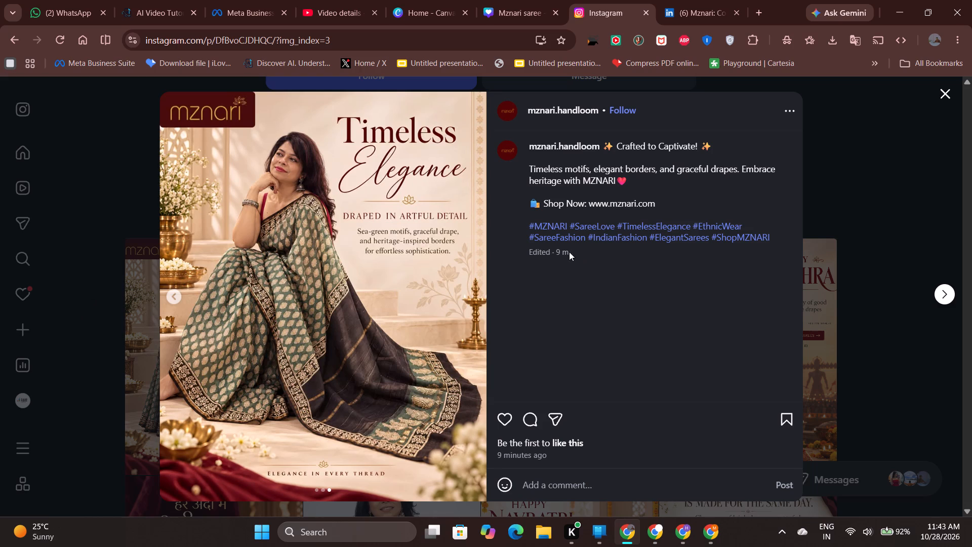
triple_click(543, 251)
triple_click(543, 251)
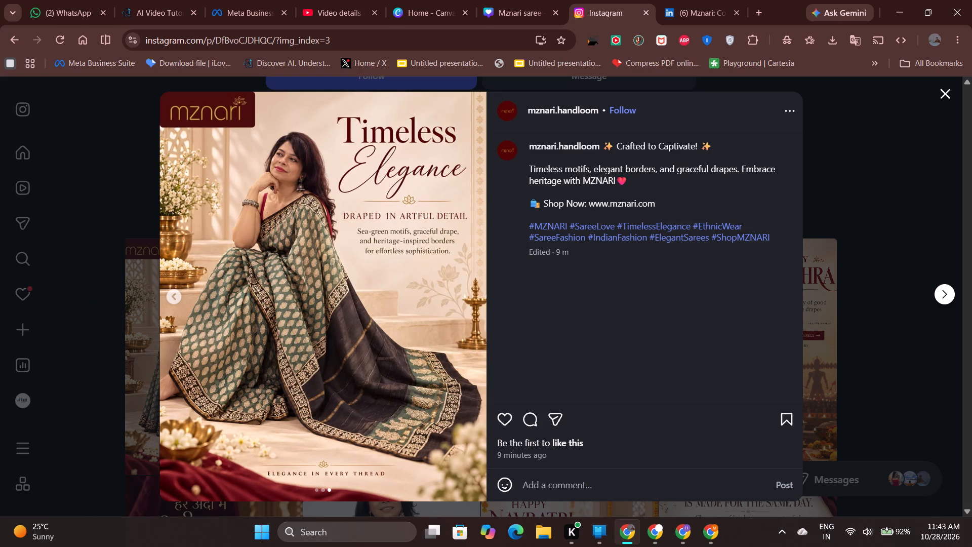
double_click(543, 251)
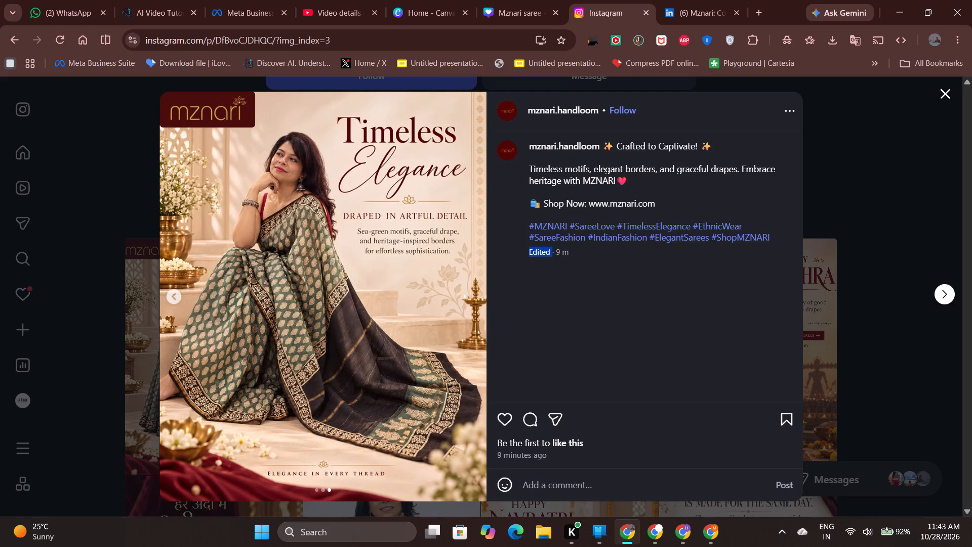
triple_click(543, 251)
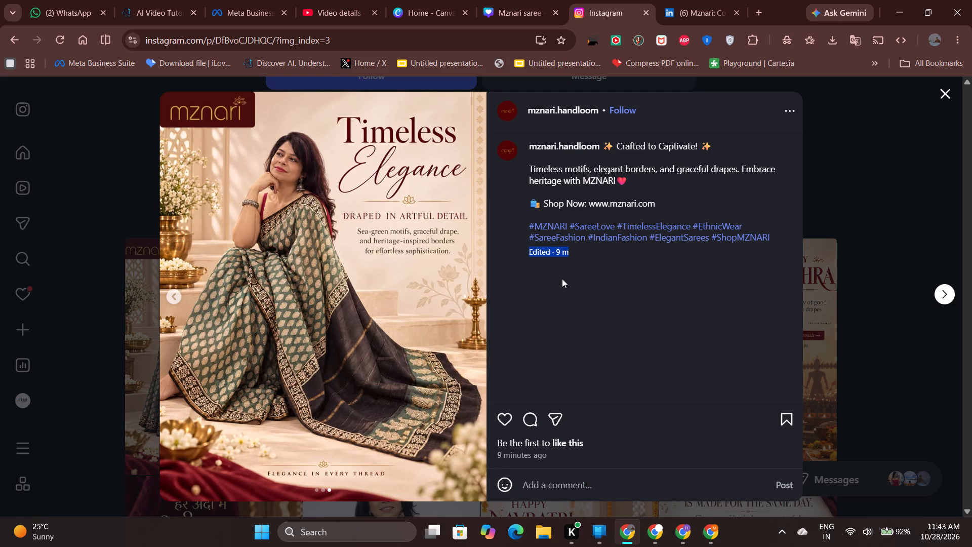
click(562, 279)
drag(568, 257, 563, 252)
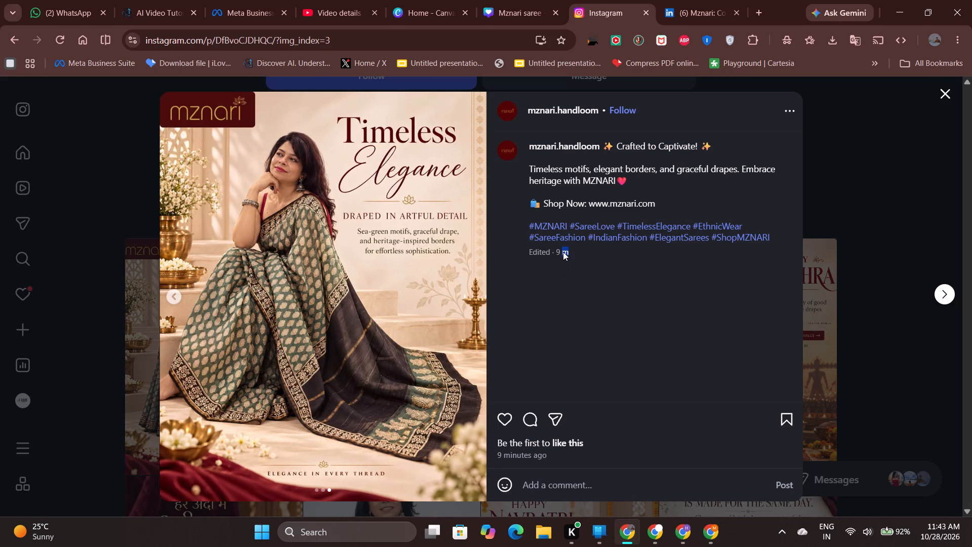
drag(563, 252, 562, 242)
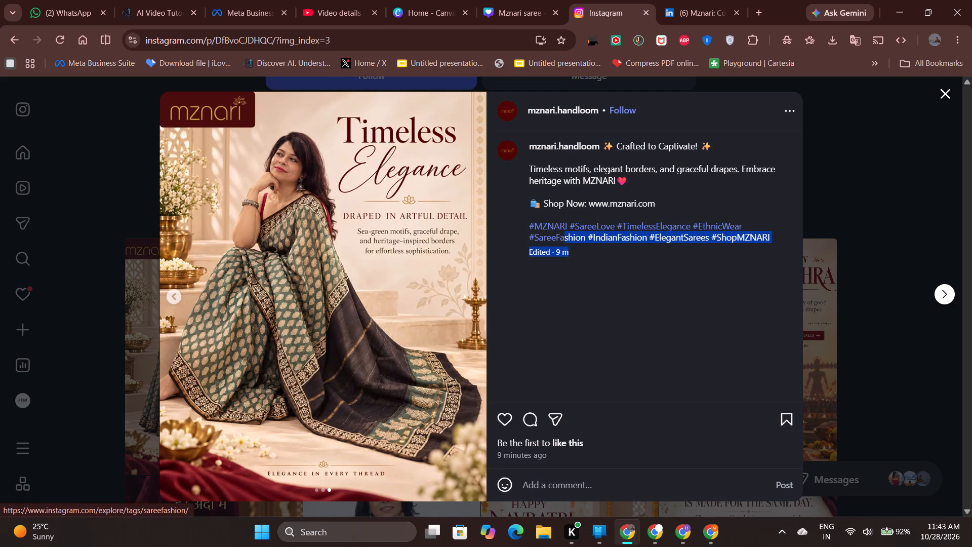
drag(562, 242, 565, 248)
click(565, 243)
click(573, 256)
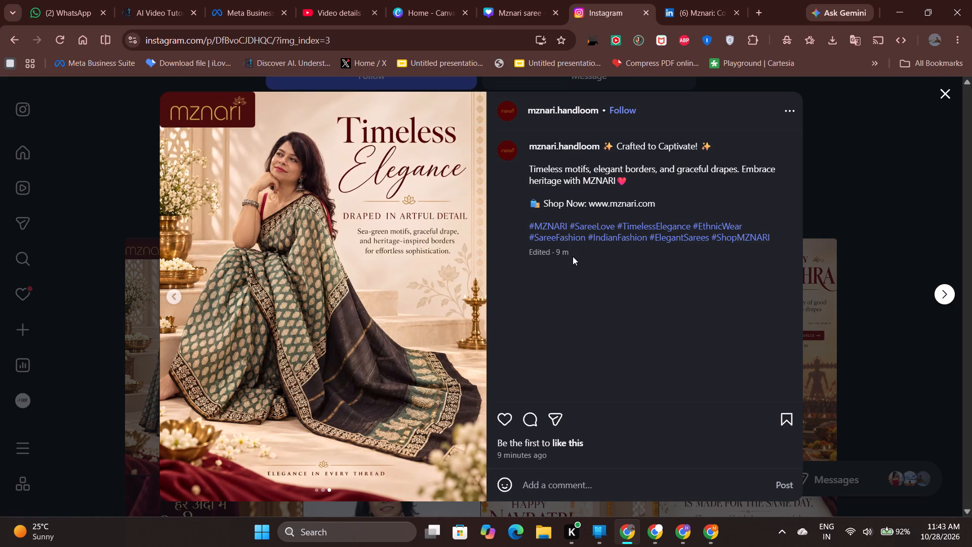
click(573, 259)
Open a new browser tab.
click(761, 7)
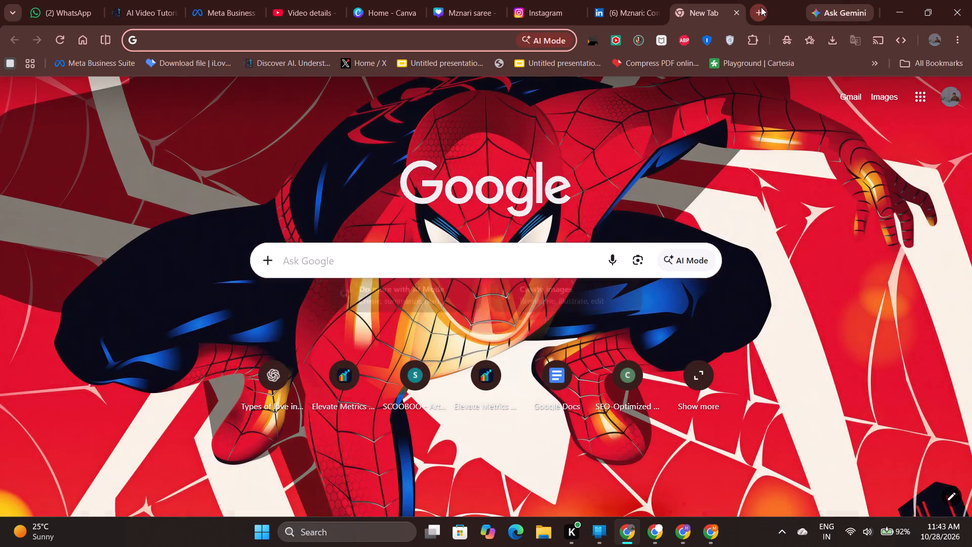
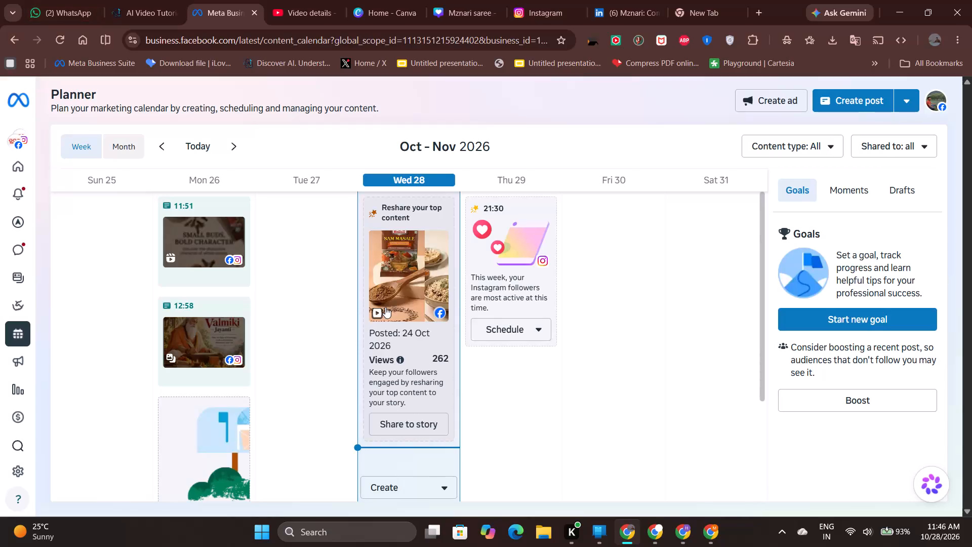
Switch to Google Search Console and view the search results performance of artificialintelligencefiles.com for the 24 hours range.
click(656, 541)
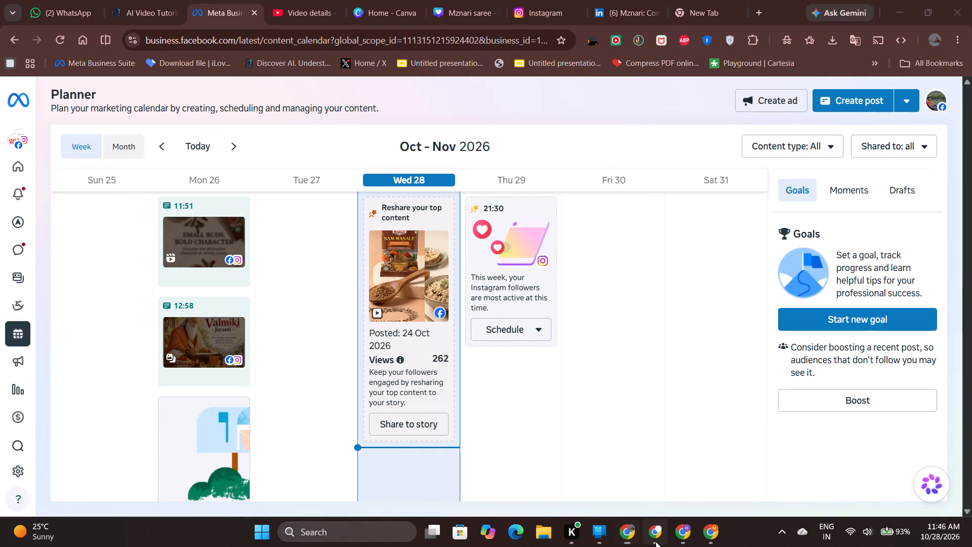
scroll(131, 285, up, 2)
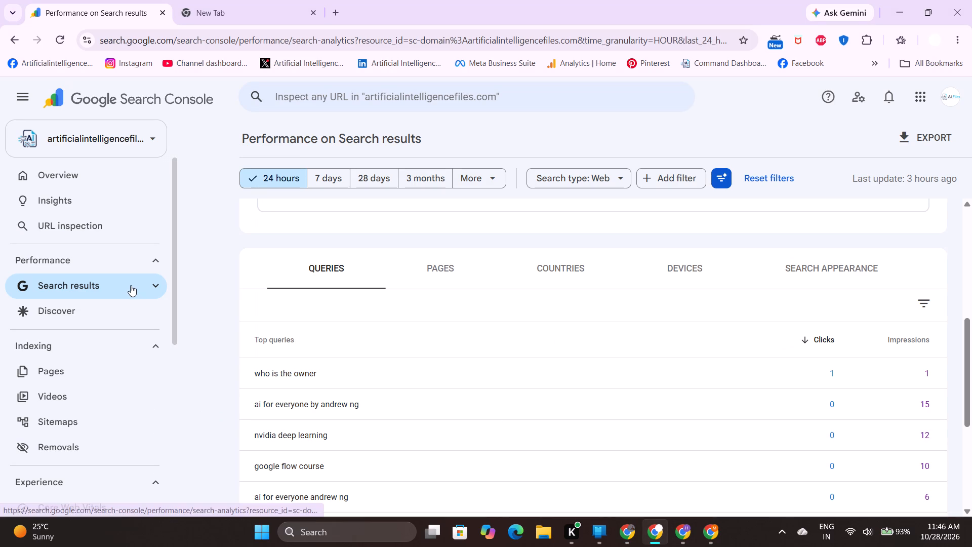
scroll(131, 285, up, 2)
click(273, 176)
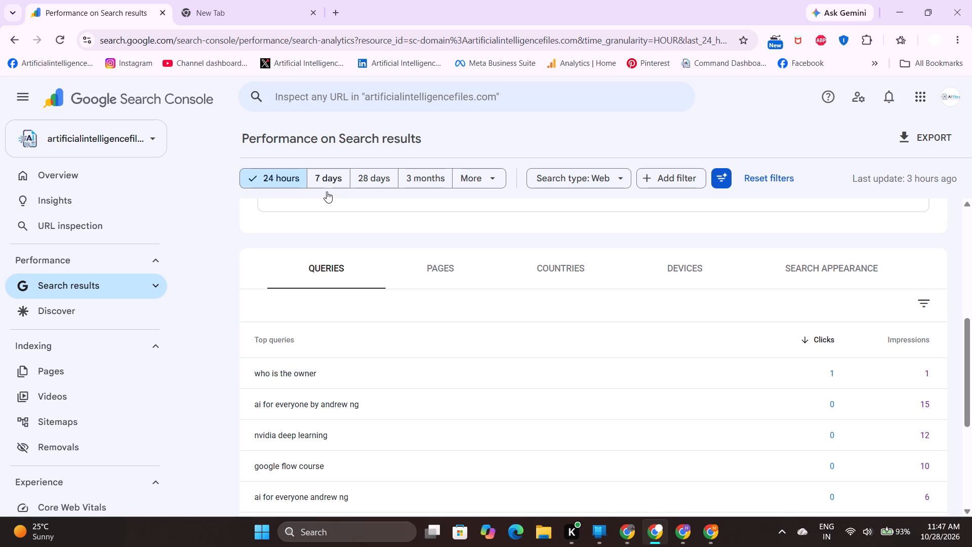
Return to the Meta Business Suite window and look over the Sam Masale content planner for the current week.
key(alt+Tab)
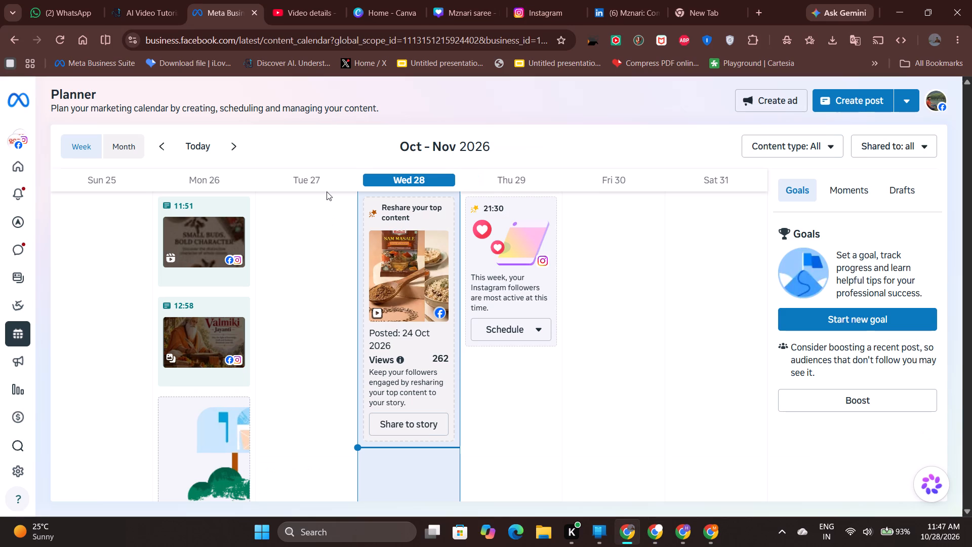
key(alt+Tab)
key(alt+Tab)
key(alt+Tab)
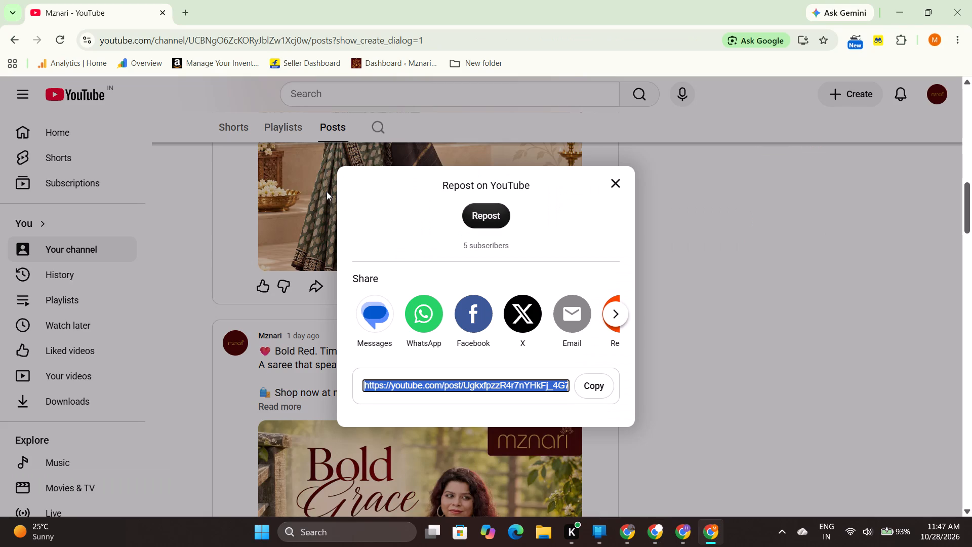
key(alt+Tab)
key(alt+Tab)
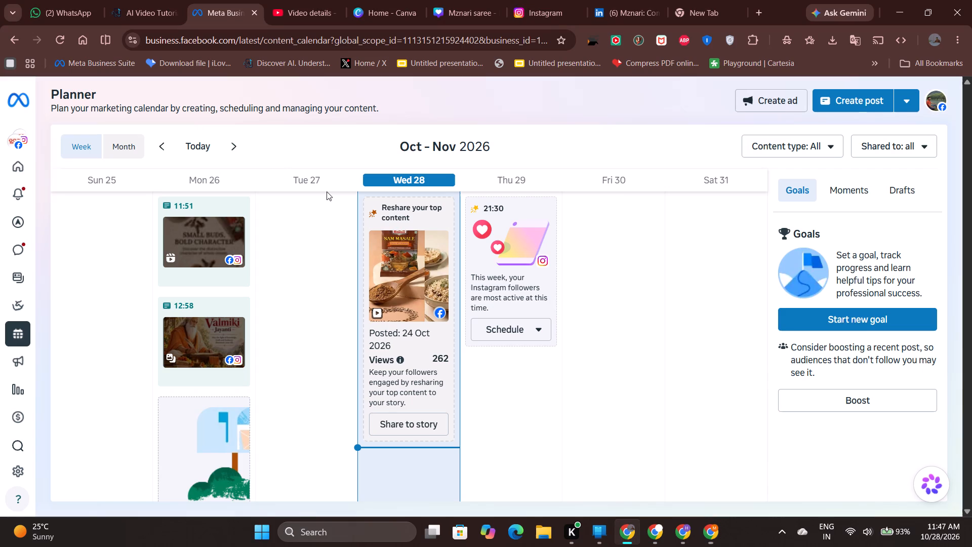
scroll(305, 167, up, 2)
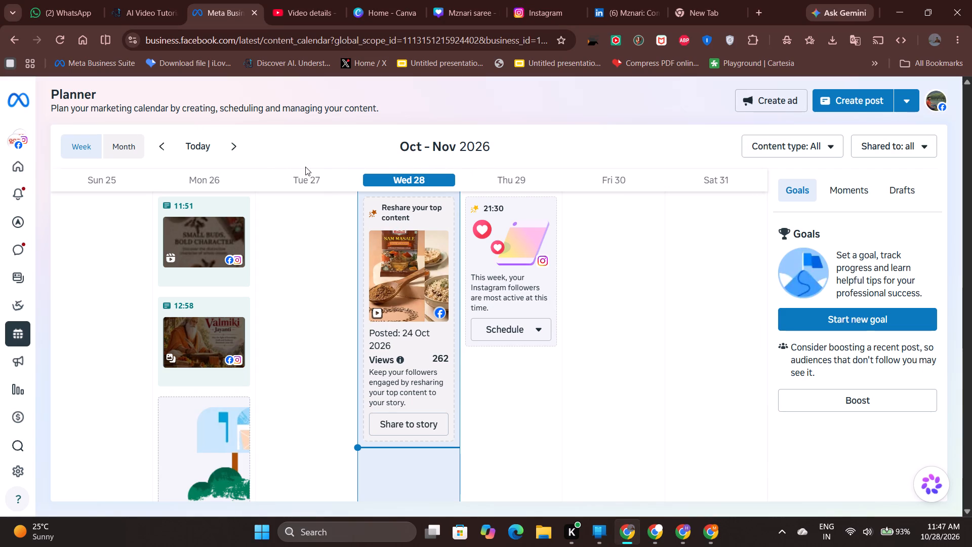
scroll(305, 167, up, 3)
scroll(325, 287, down, 2)
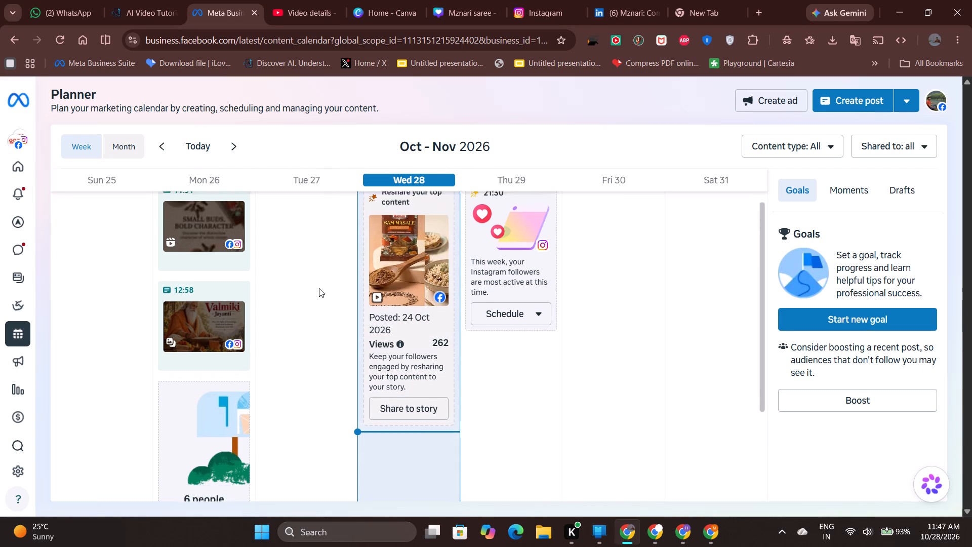
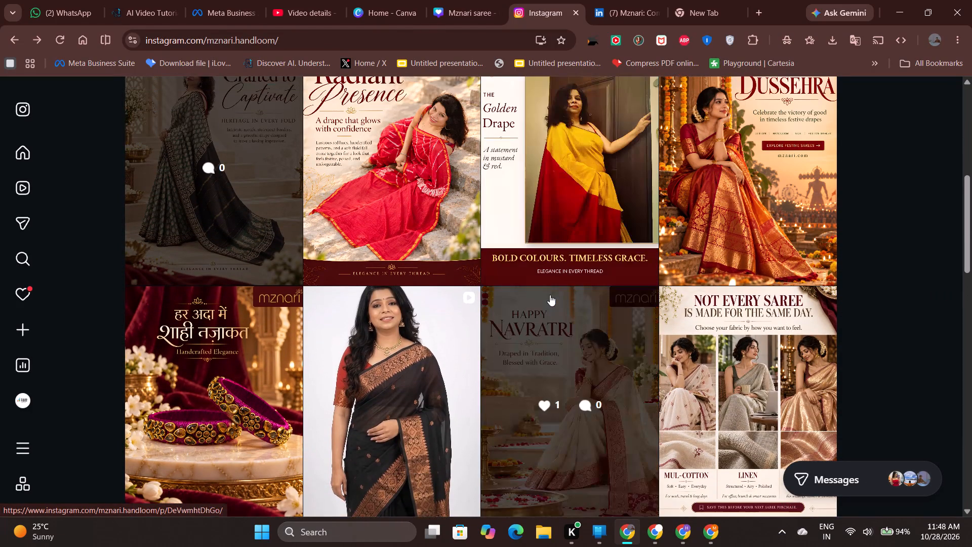
Check the mznari.handloom Instagram profile from its post grid back up to the profile header.
scroll(550, 295, up, 1)
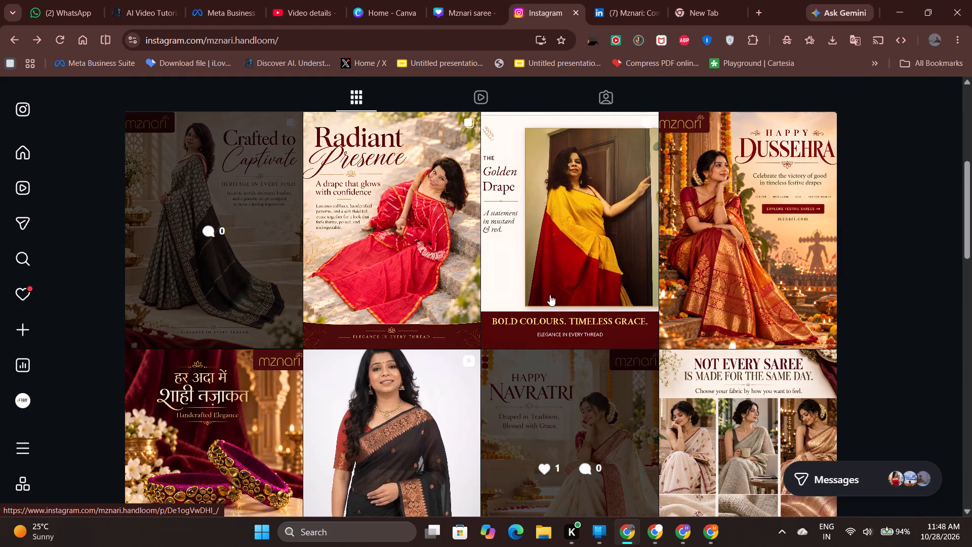
scroll(553, 296, up, 10)
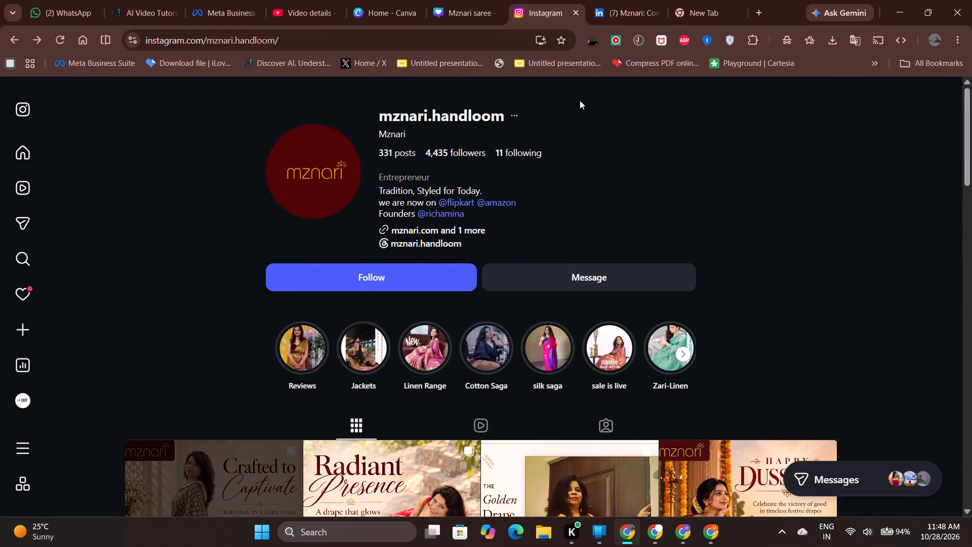
click(609, 4)
click(550, 0)
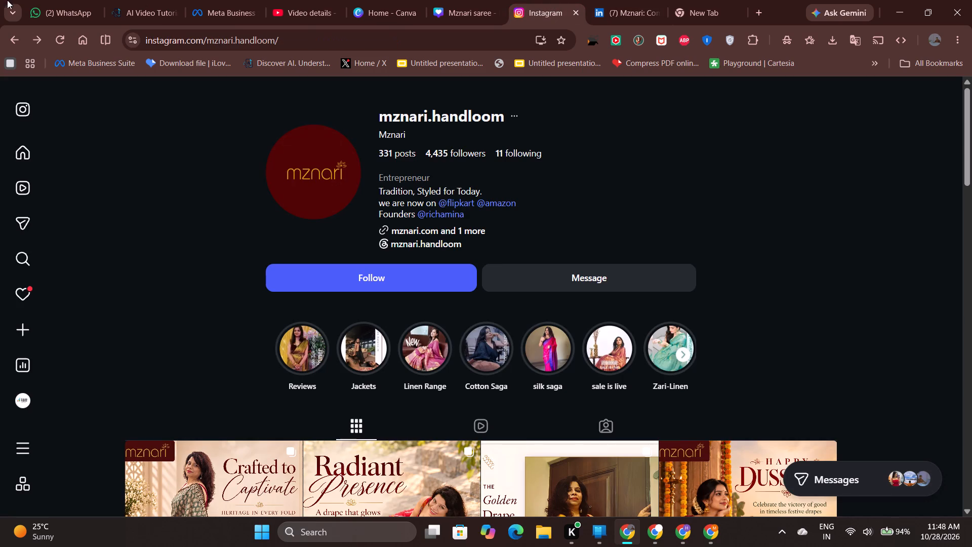